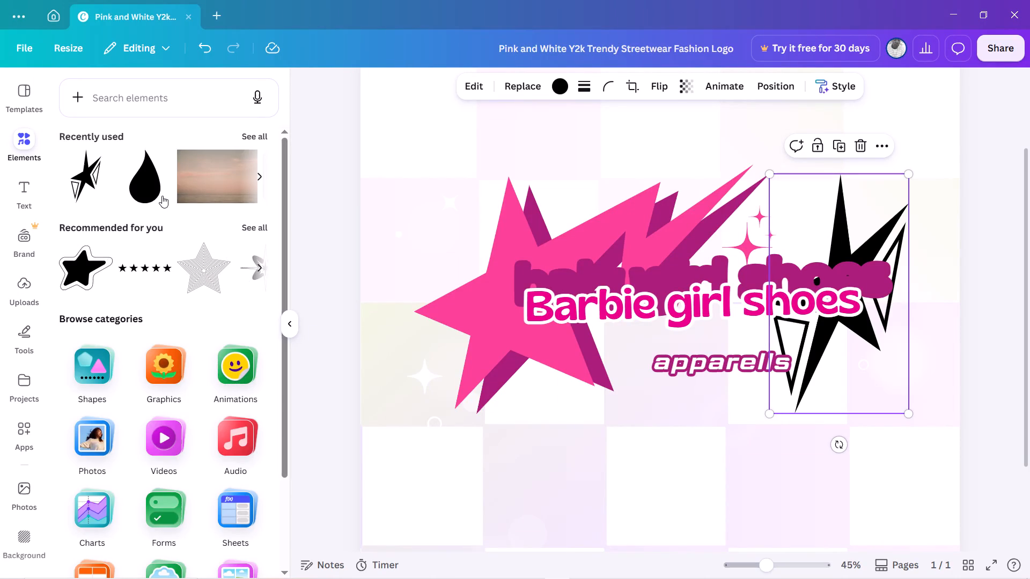
Recolour the black starburst behind the end of the title to magenta #ab1d79.
click(555, 93)
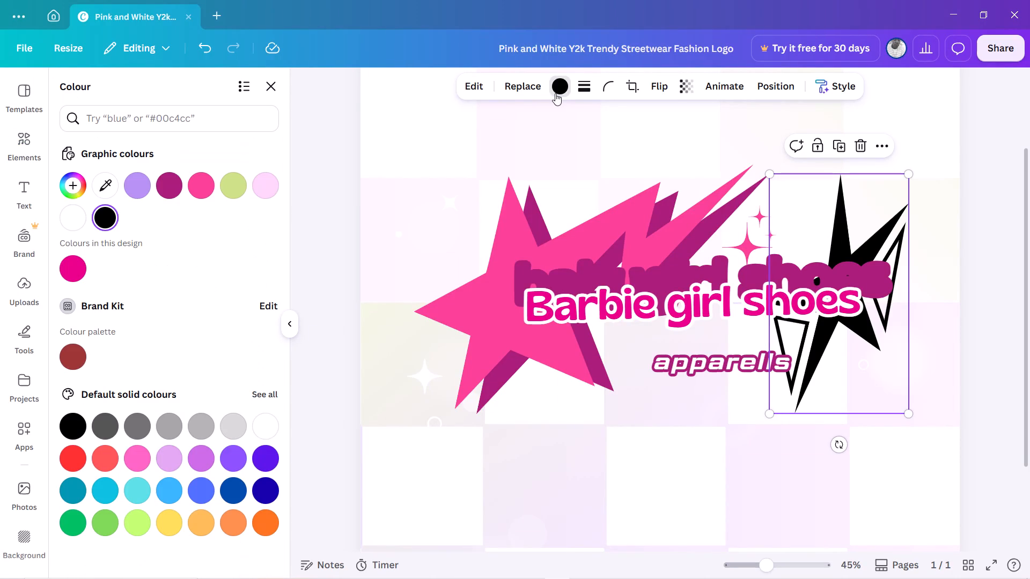
click(175, 190)
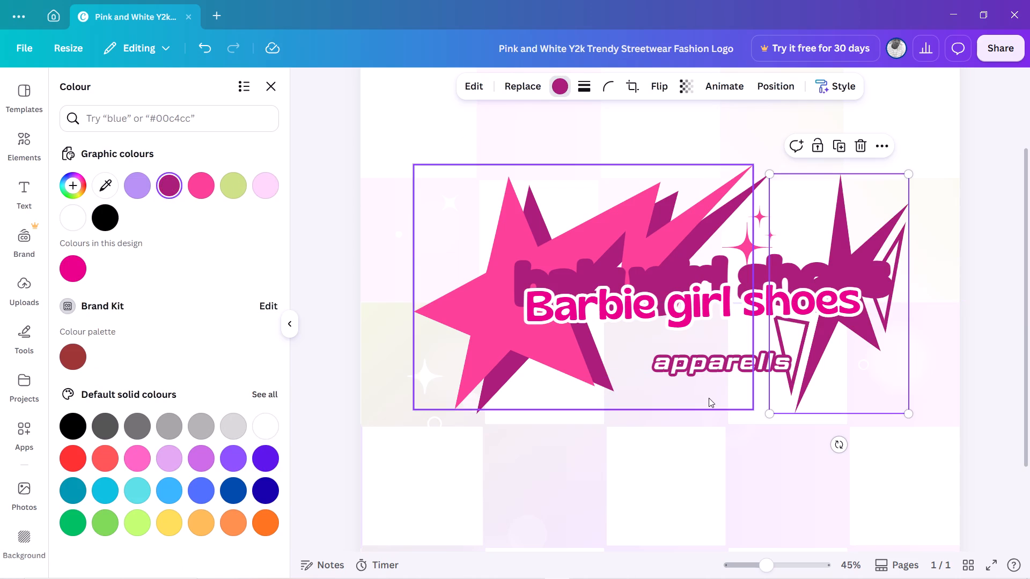
Shift the lower checkered background graphic slightly upward.
click(774, 462)
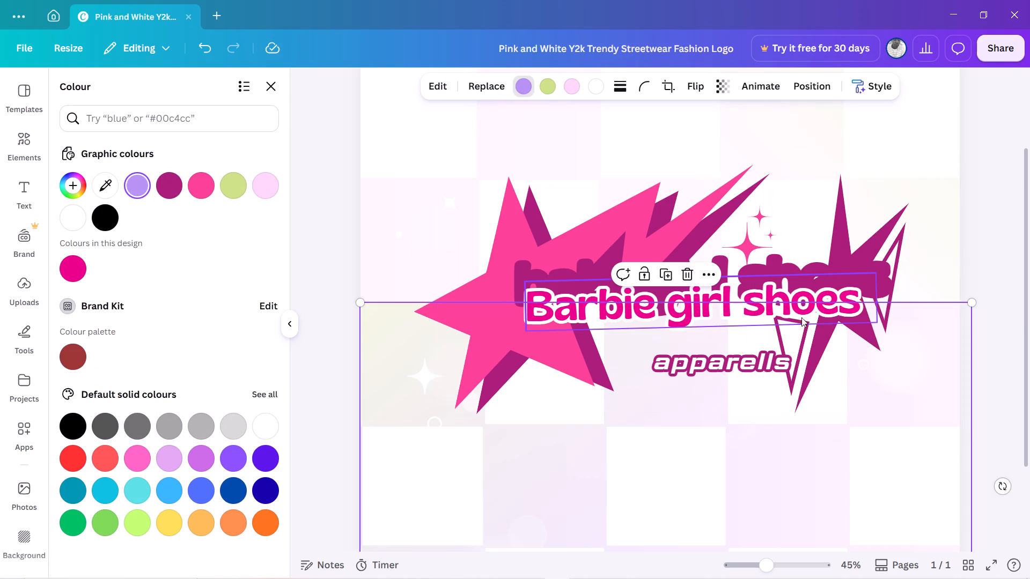
drag(794, 315, 794, 304)
triple_click(815, 314)
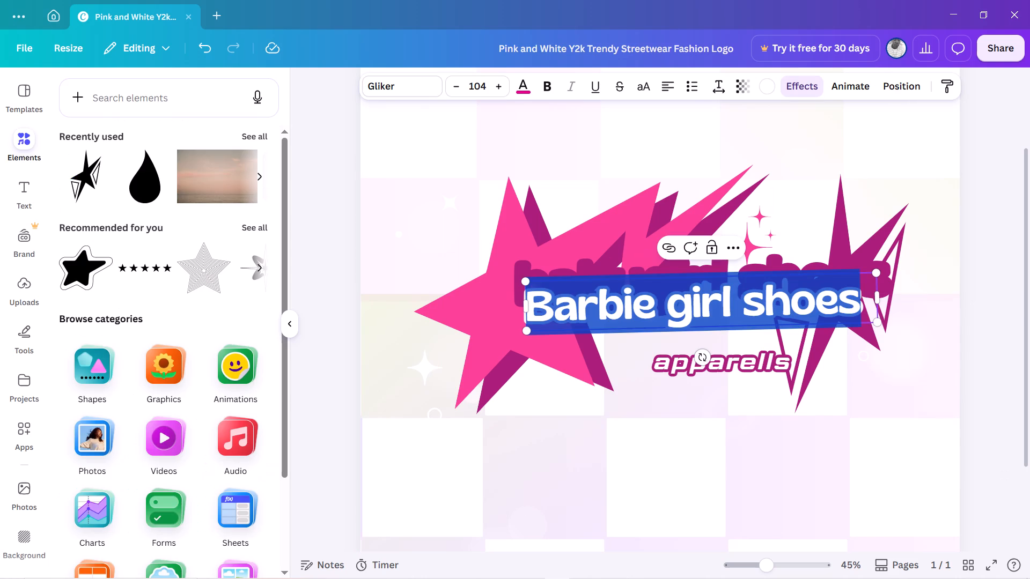
click(701, 449)
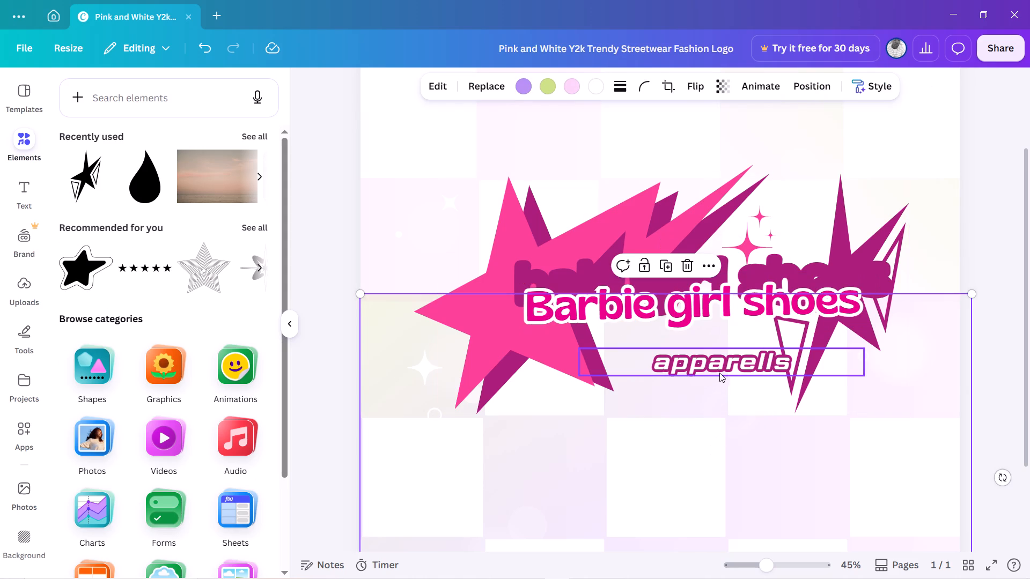
Move the "apparells" text up and slightly left so it sits close beneath the "Barbie girl shoes" title.
drag(720, 372, 707, 350)
click(856, 450)
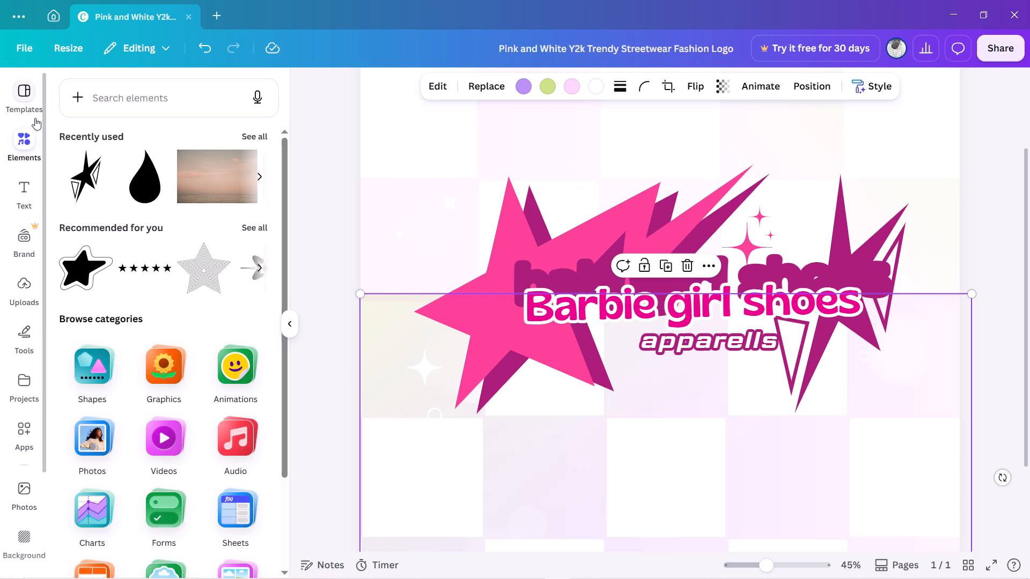
Look through the recently used elements and the Magic recommendations for another graphic that suits the logo.
click(249, 137)
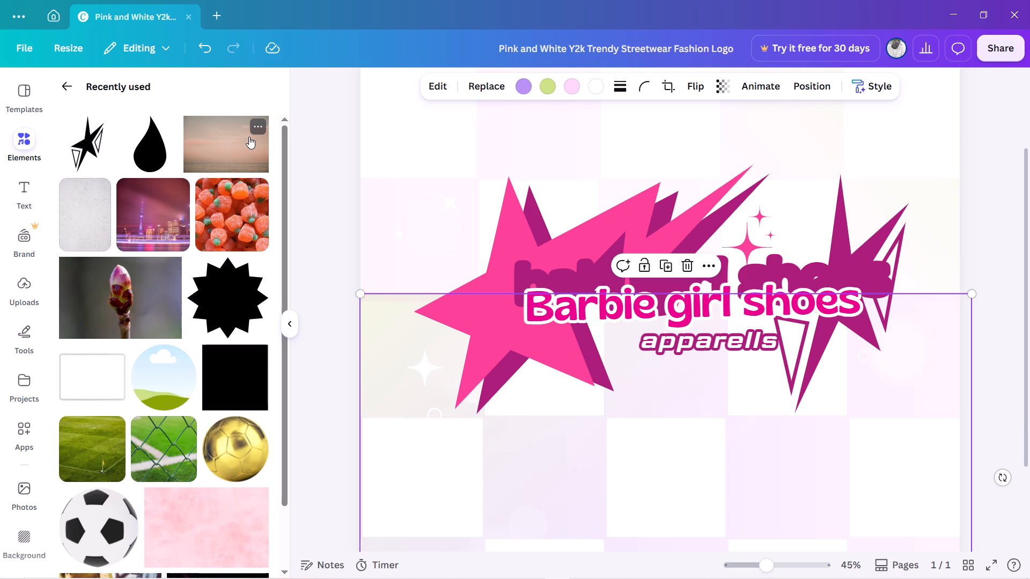
drag(284, 260, 280, 375)
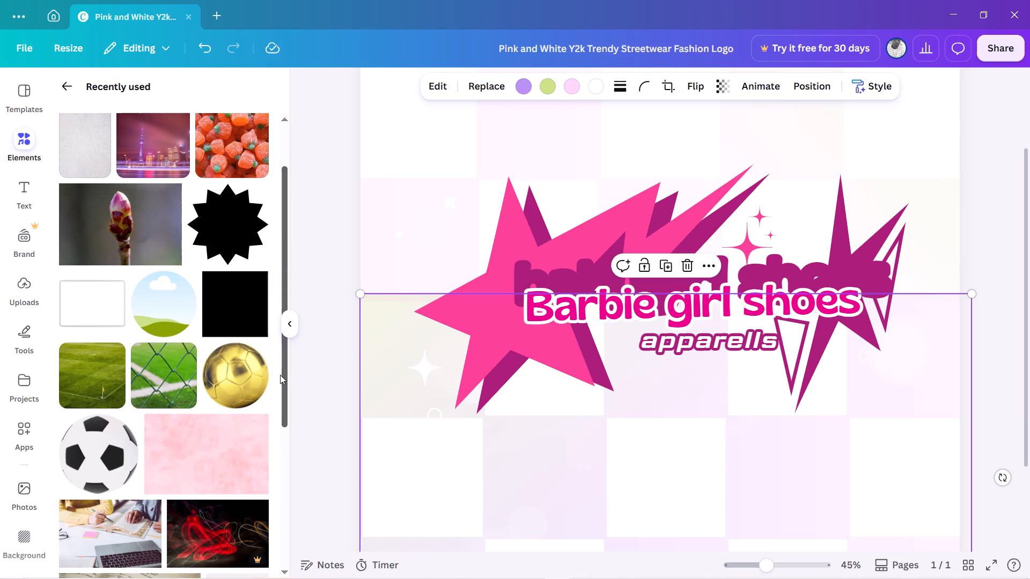
drag(280, 375, 278, 234)
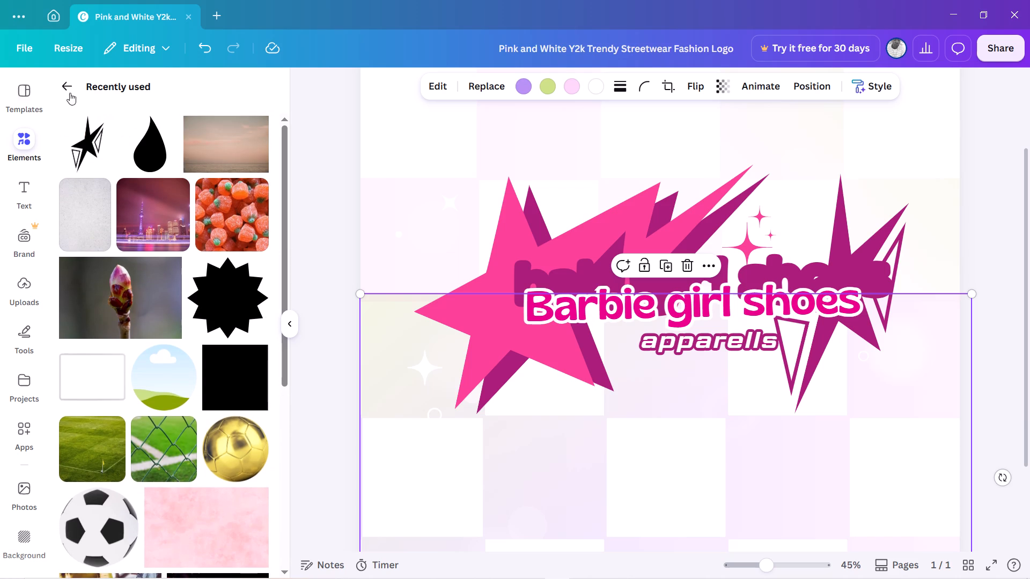
click(65, 85)
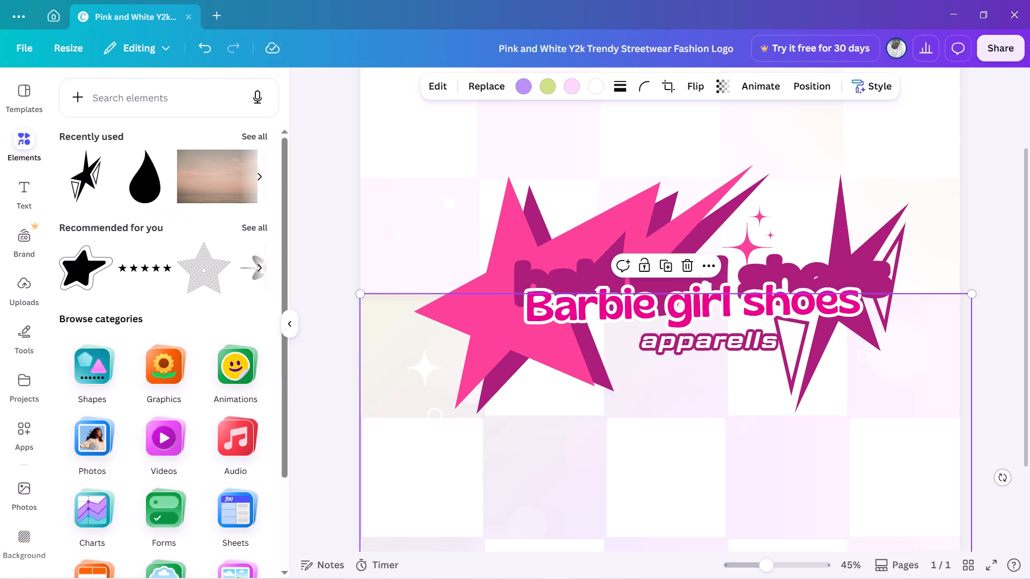
click(253, 227)
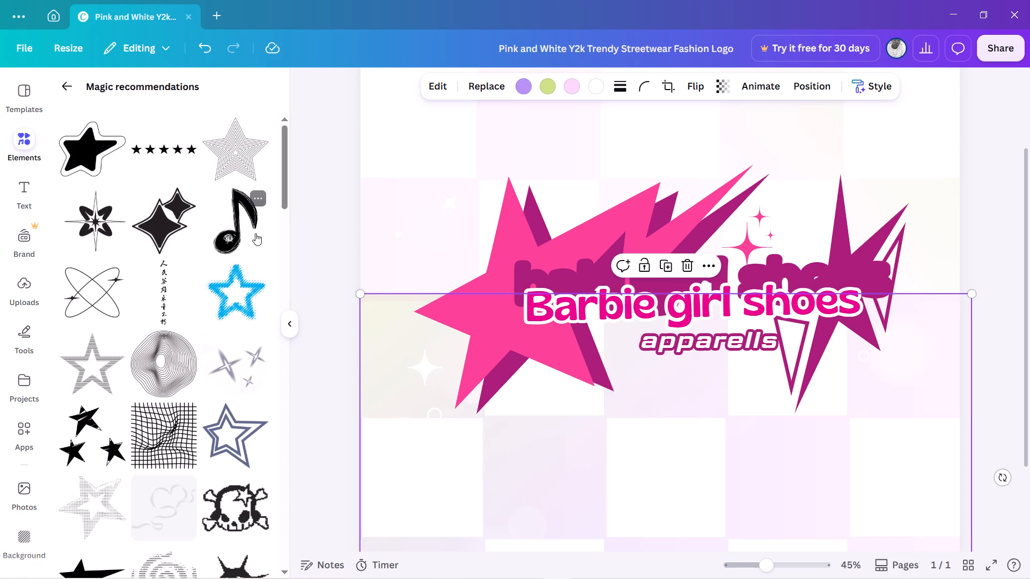
drag(284, 183, 309, 247)
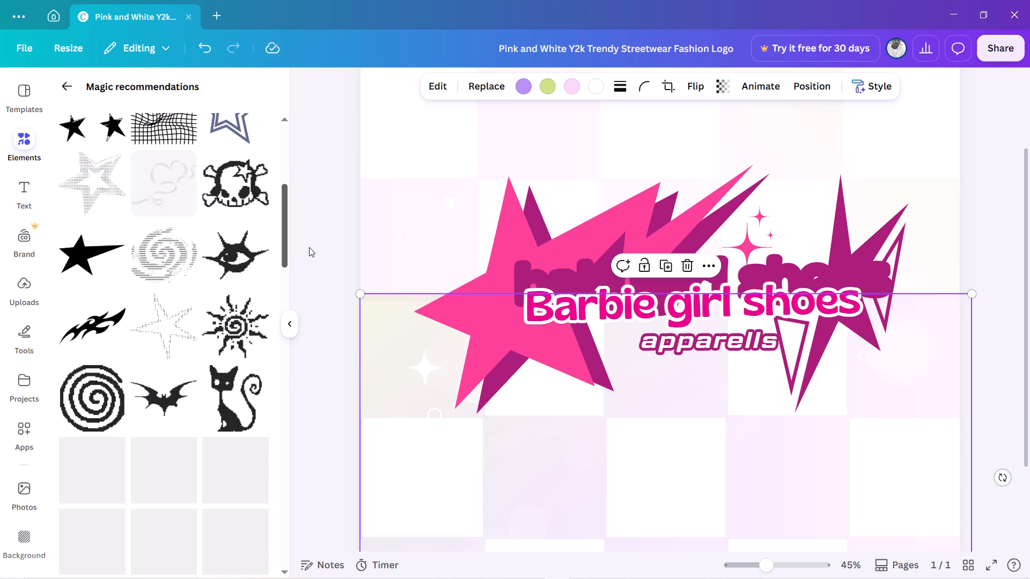
drag(309, 247, 319, 280)
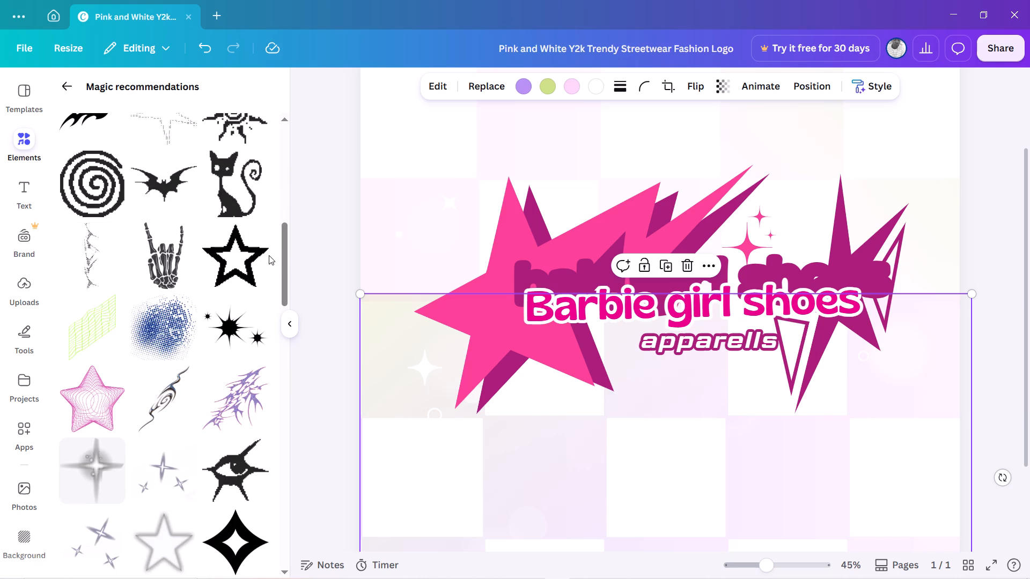
drag(282, 237, 283, 242)
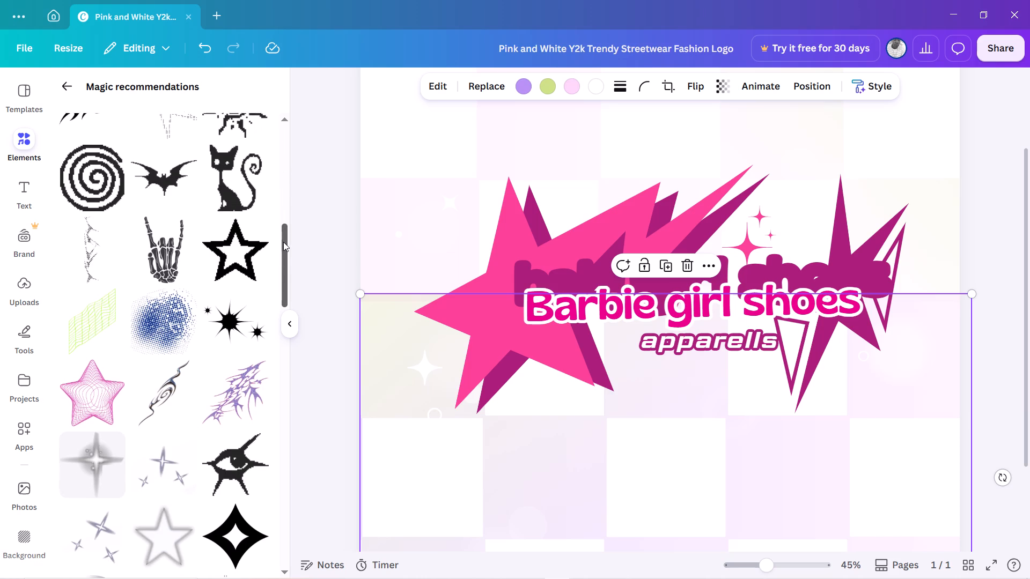
drag(283, 242, 305, 300)
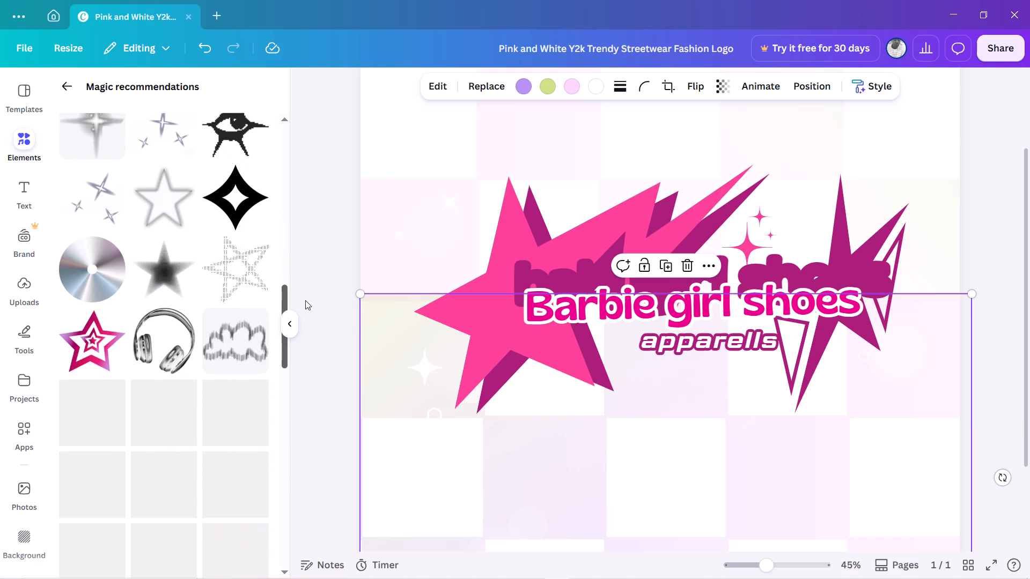
drag(305, 300, 305, 301)
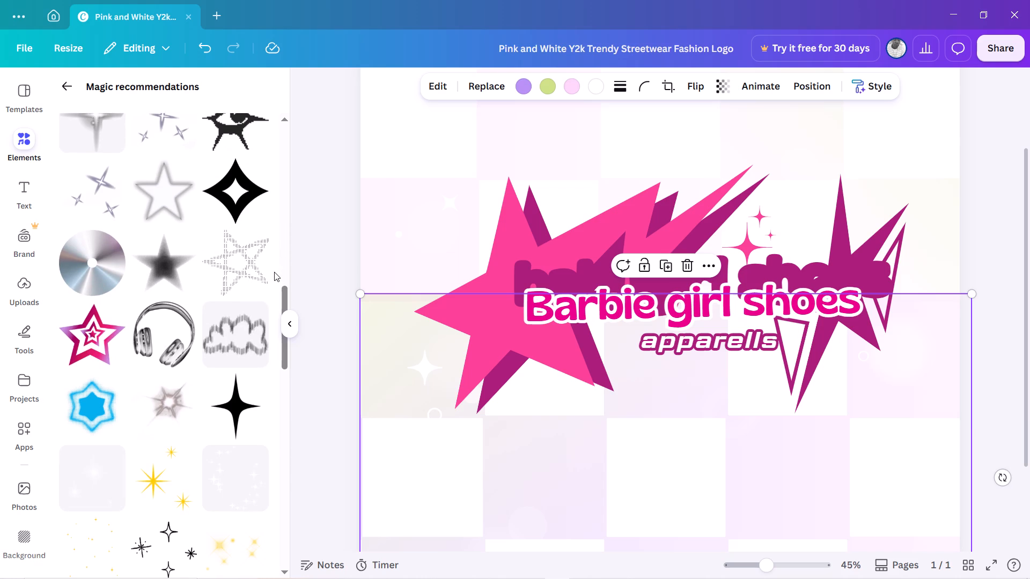
drag(282, 298, 294, 338)
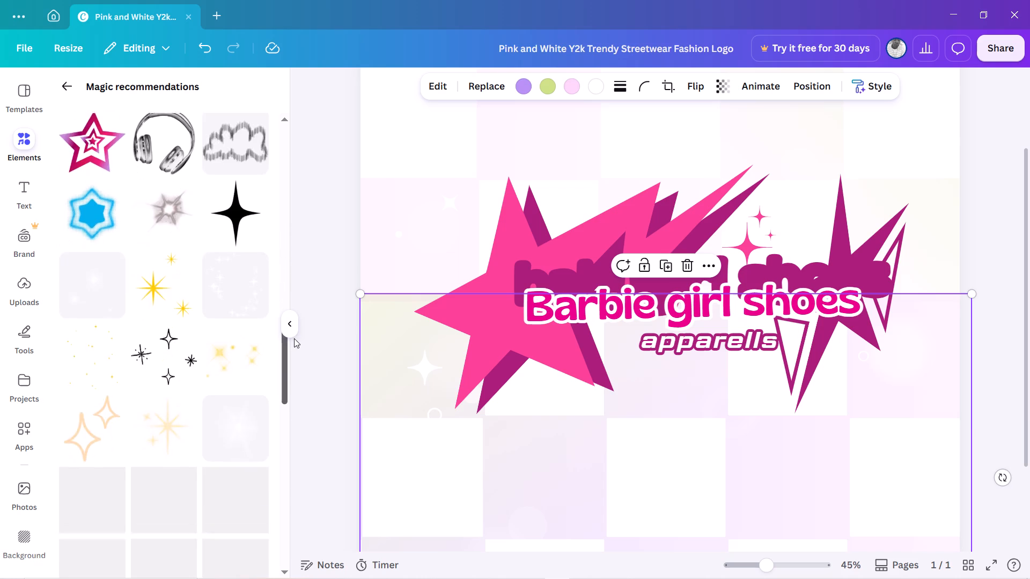
drag(294, 338, 301, 360)
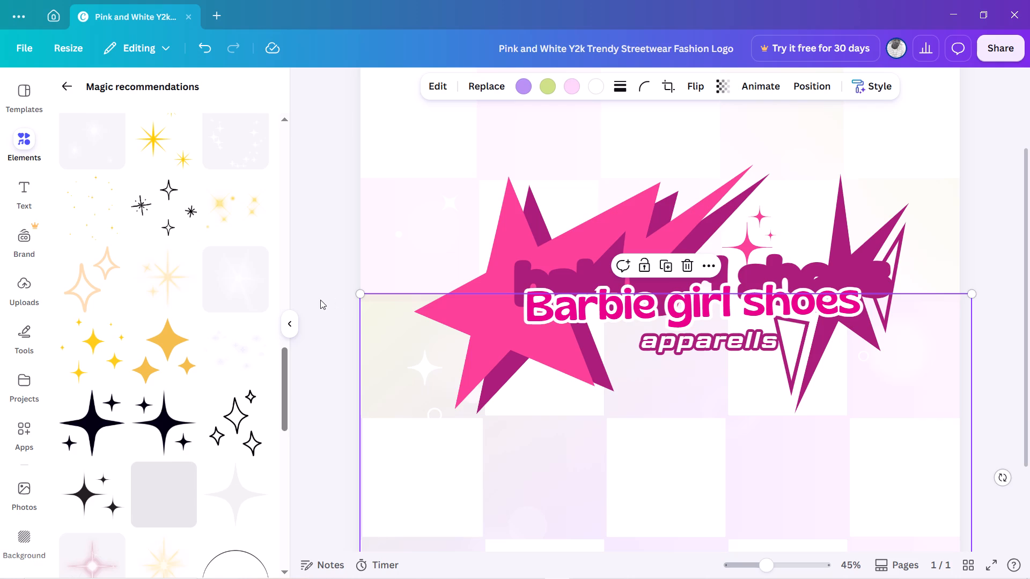
drag(282, 361, 285, 382)
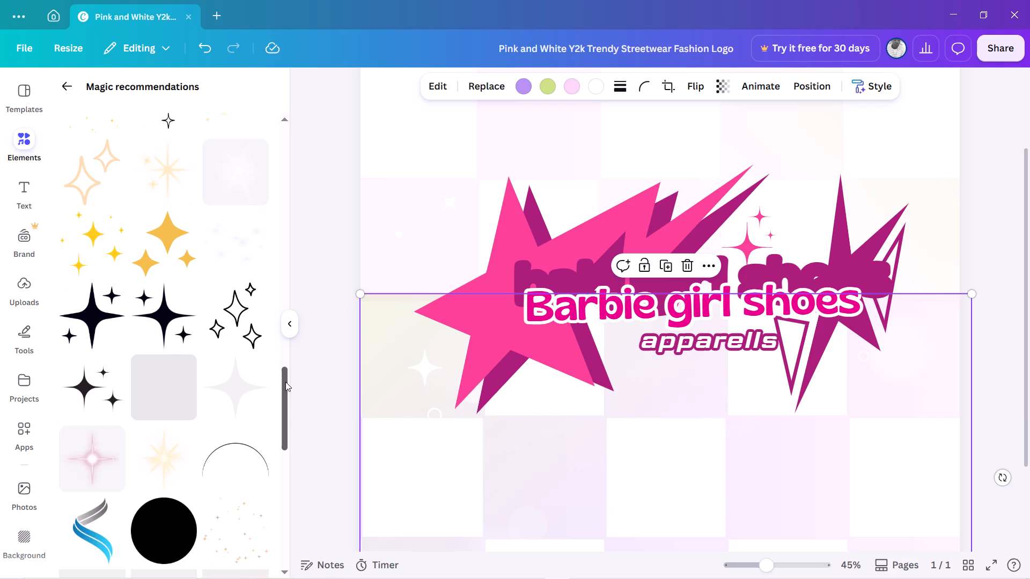
drag(285, 382, 281, 433)
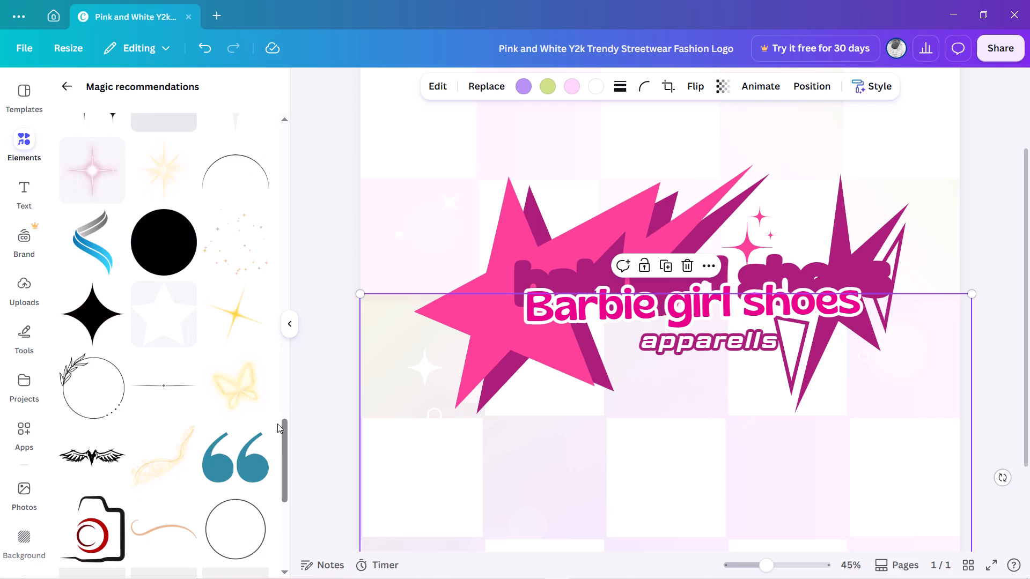
drag(284, 434, 311, 490)
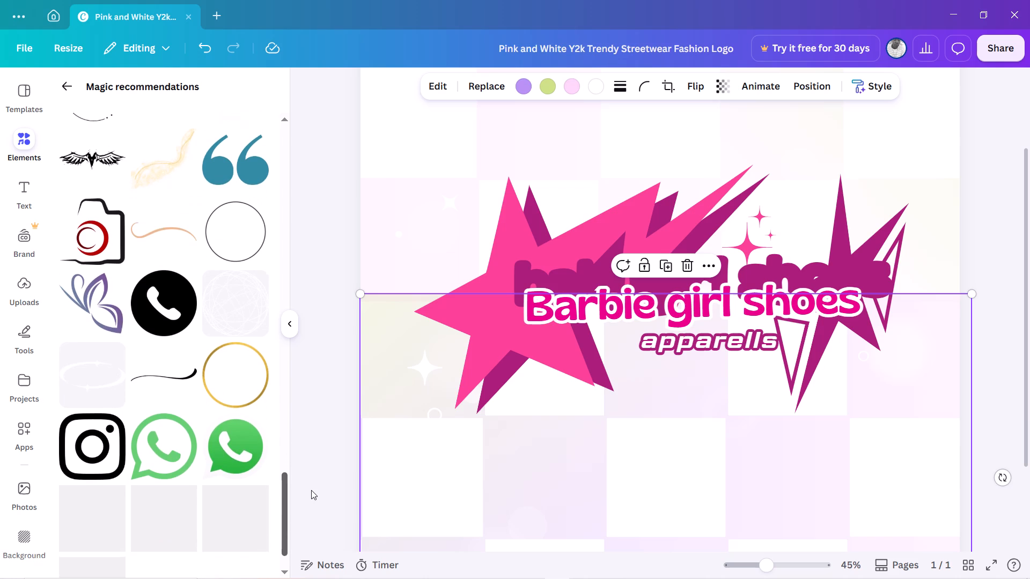
drag(311, 490, 311, 492)
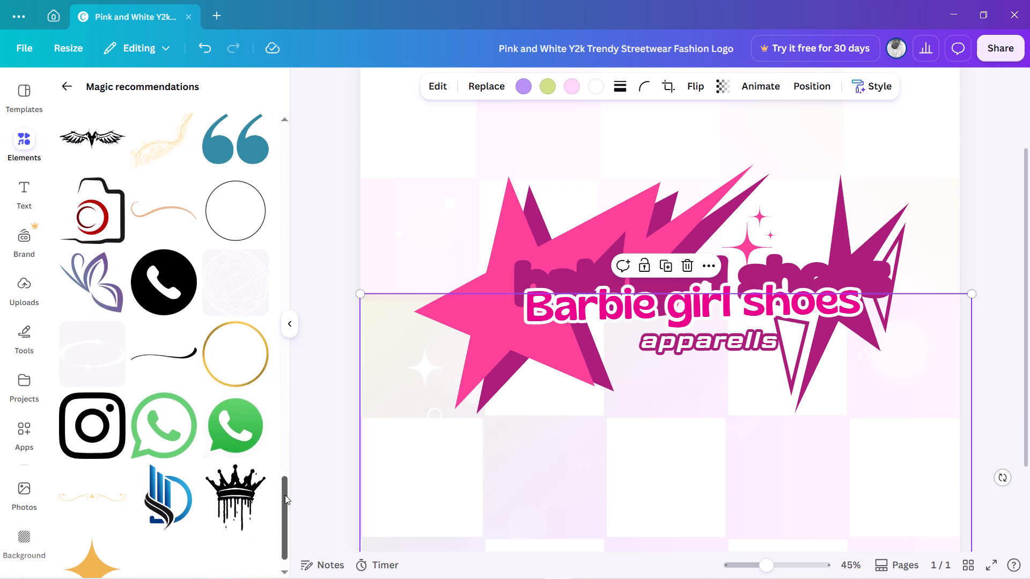
drag(284, 495, 283, 503)
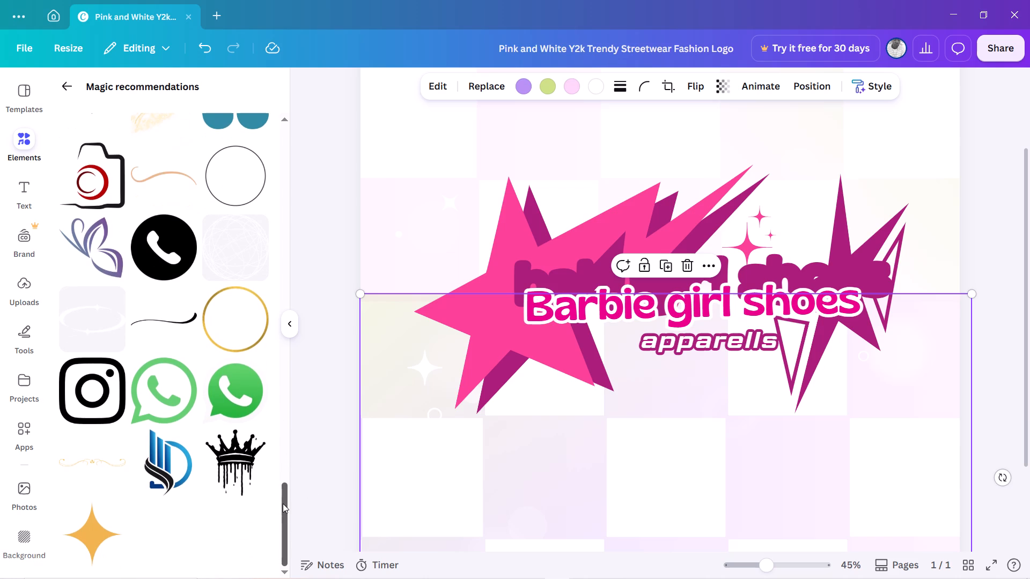
drag(283, 503, 307, 335)
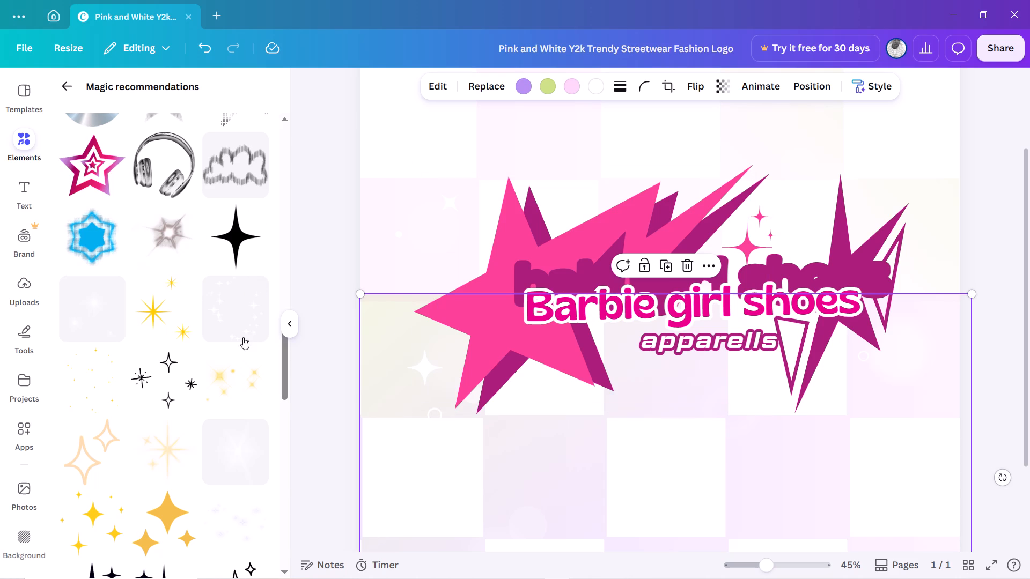
click(71, 88)
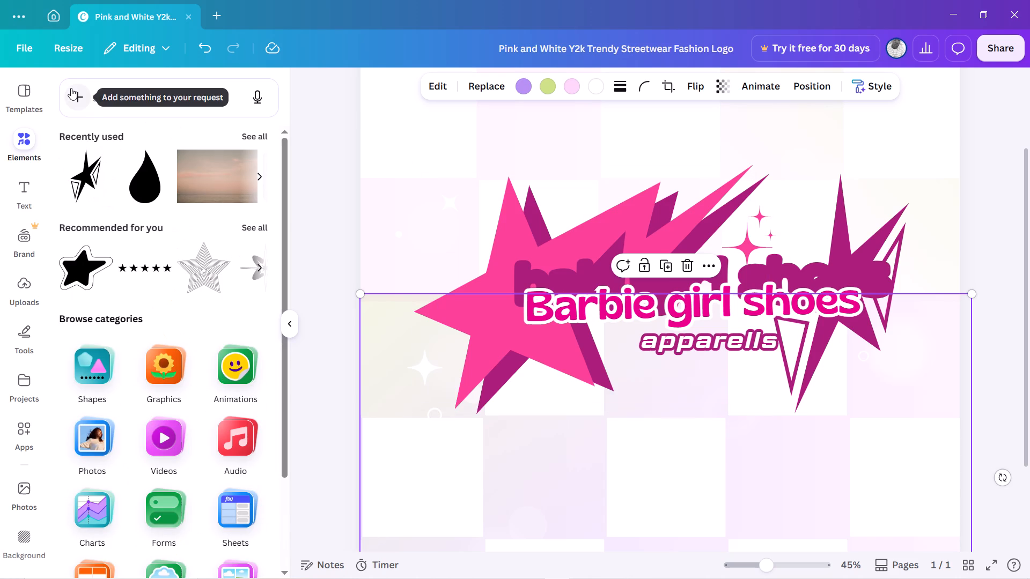
Add a straight horizontal line and place it below the "apparells" text, between the large pink star and the magenta starburst.
click(27, 339)
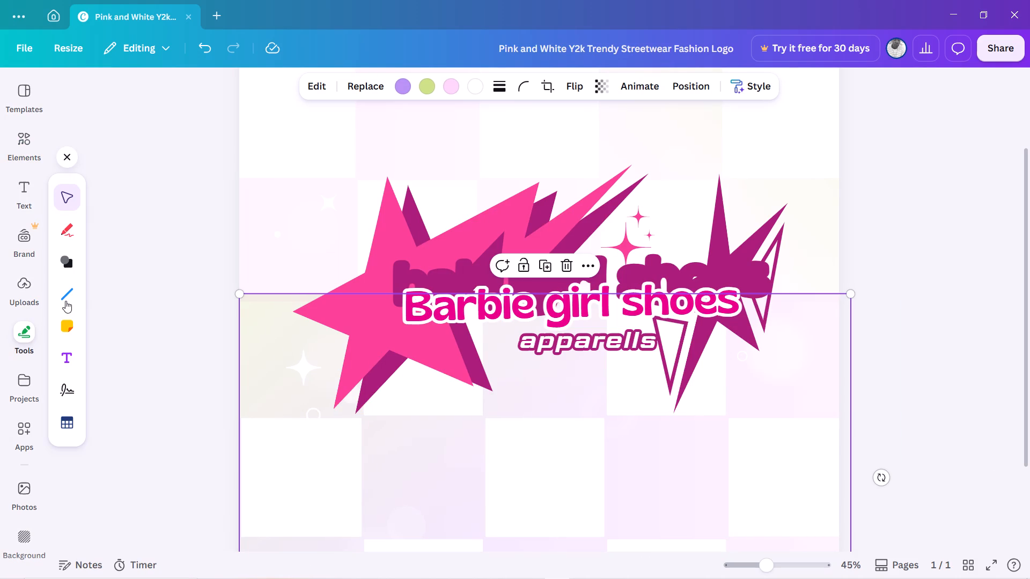
click(69, 296)
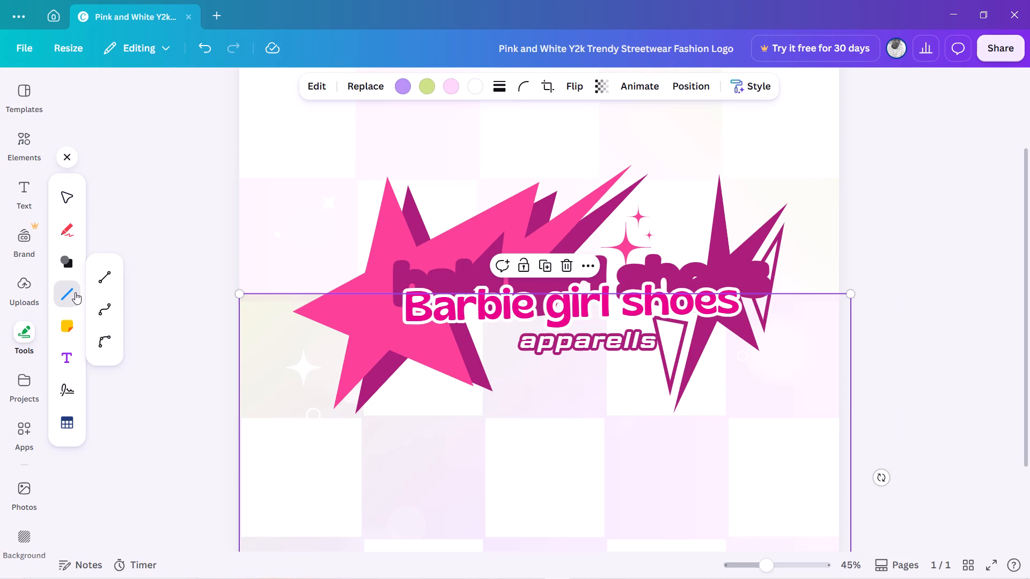
click(103, 280)
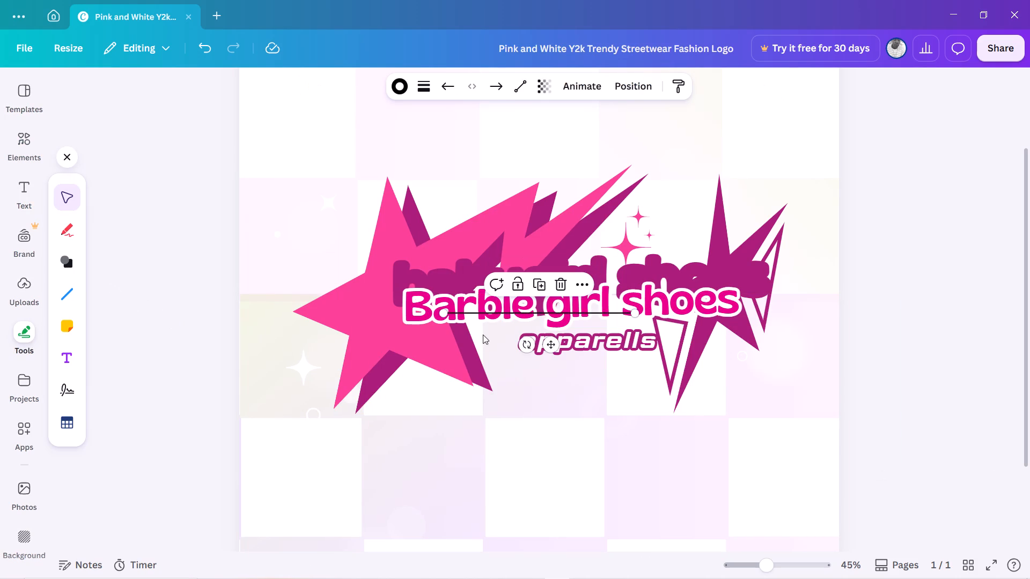
click(577, 313)
drag(579, 313, 591, 376)
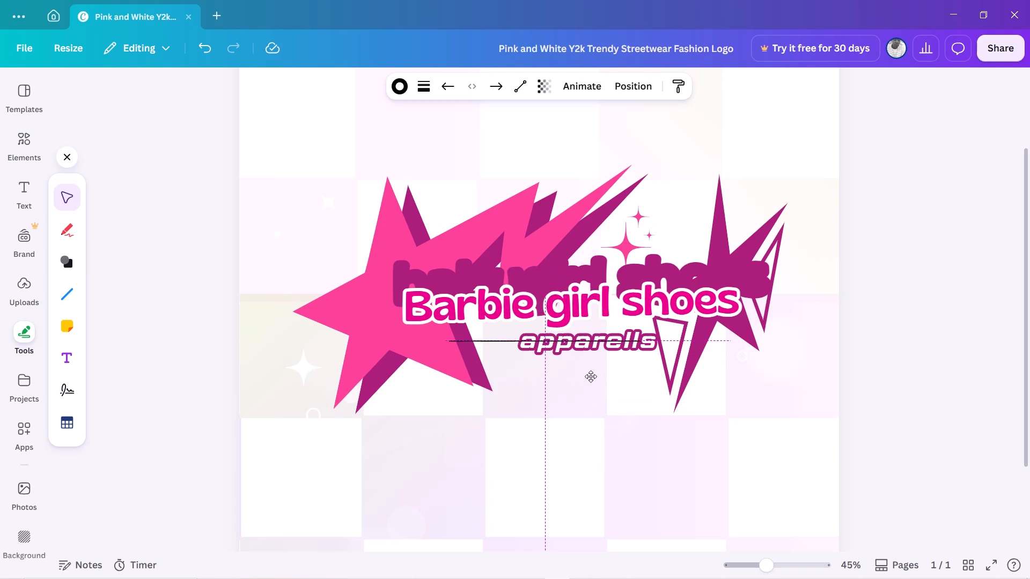
drag(591, 376, 594, 406)
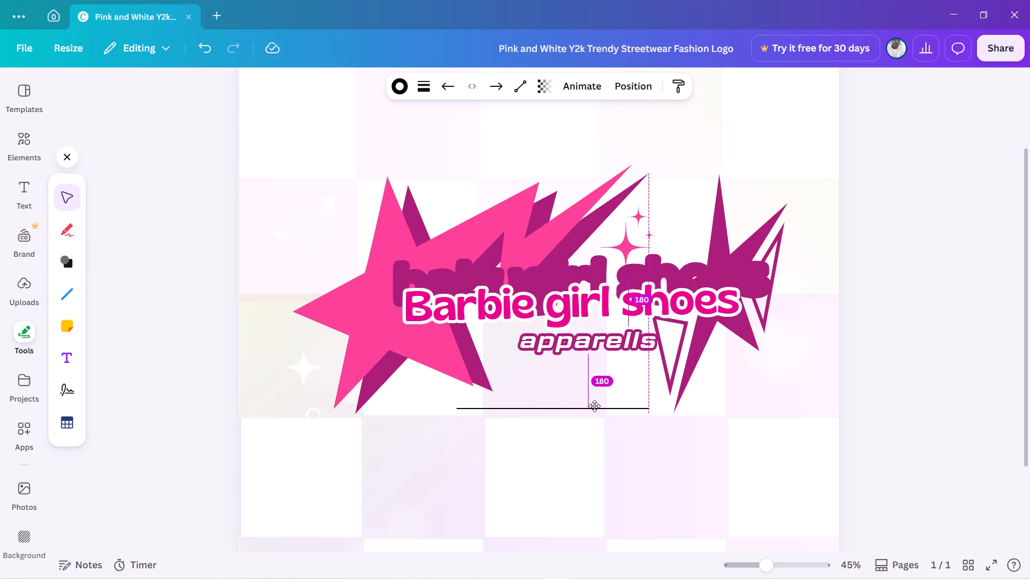
drag(594, 406, 614, 397)
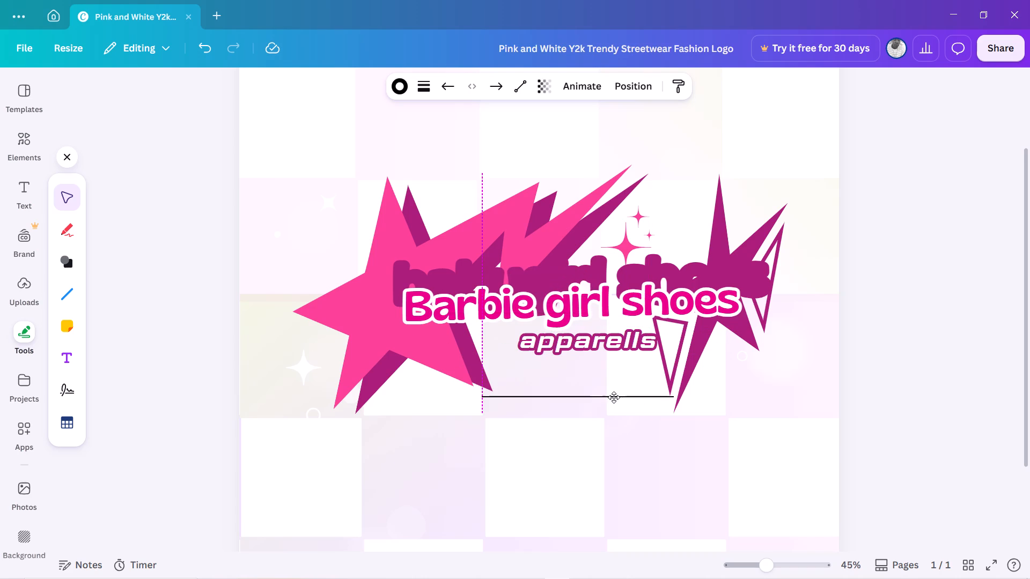
drag(614, 397, 615, 392)
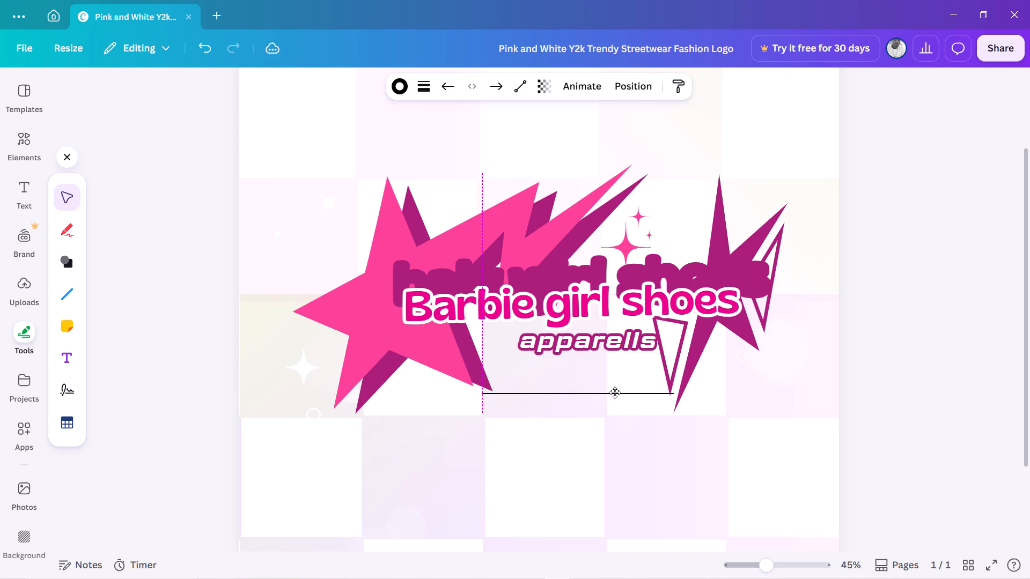
drag(615, 392, 616, 393)
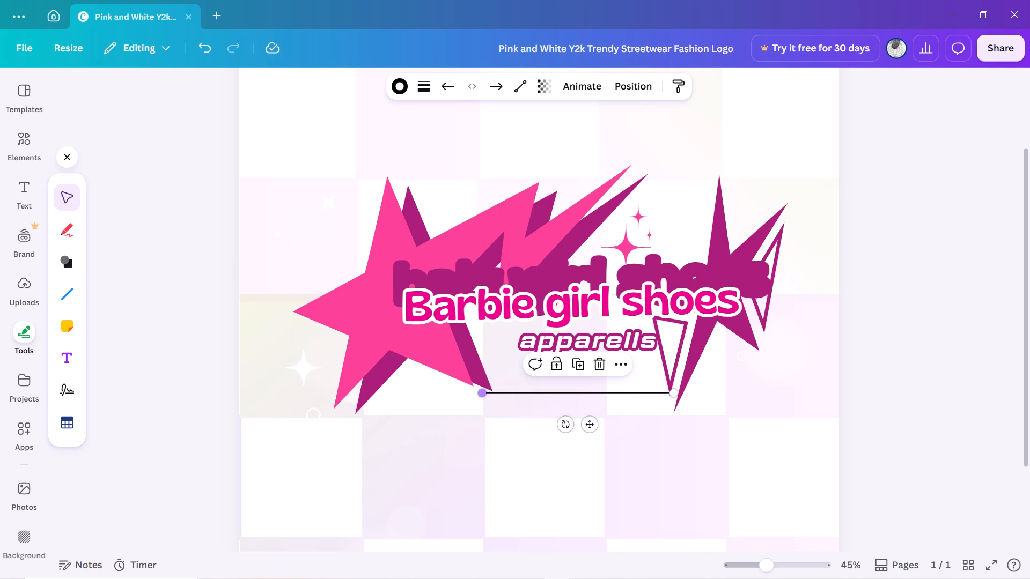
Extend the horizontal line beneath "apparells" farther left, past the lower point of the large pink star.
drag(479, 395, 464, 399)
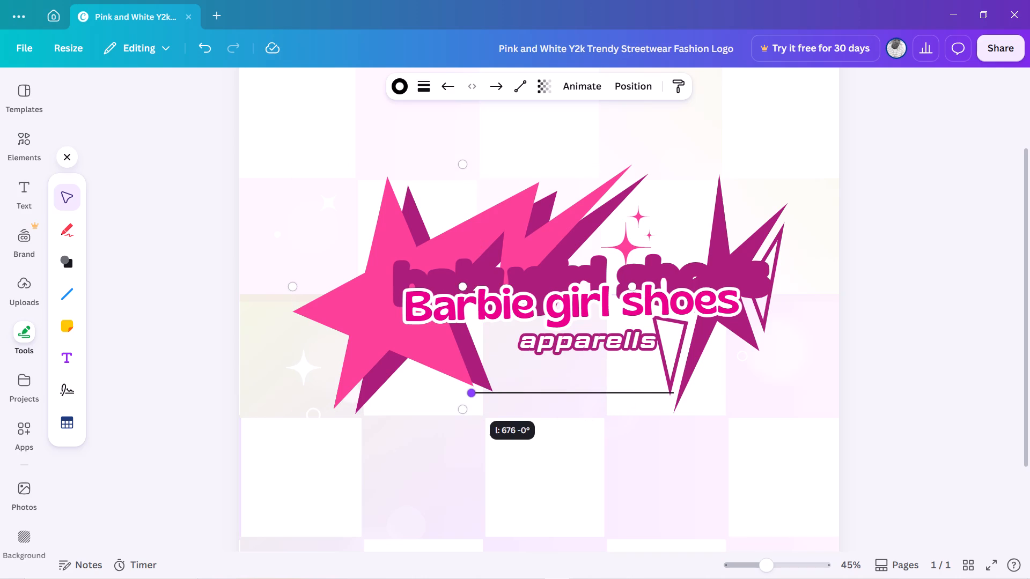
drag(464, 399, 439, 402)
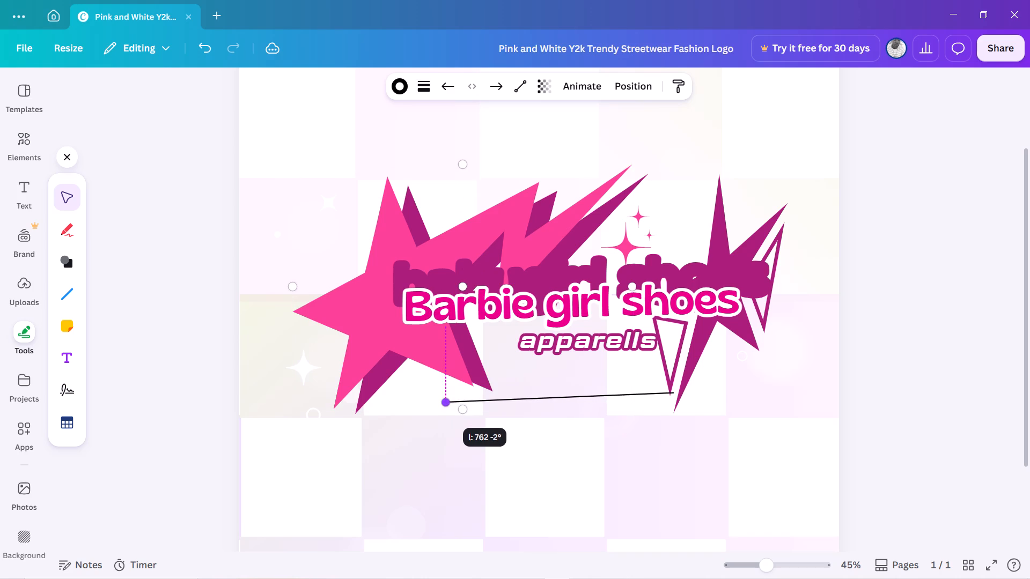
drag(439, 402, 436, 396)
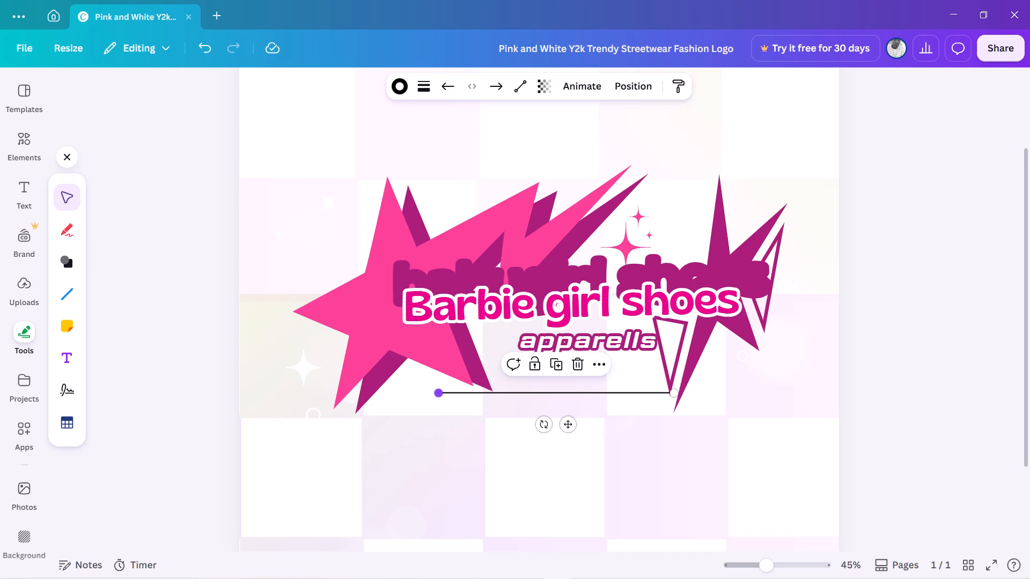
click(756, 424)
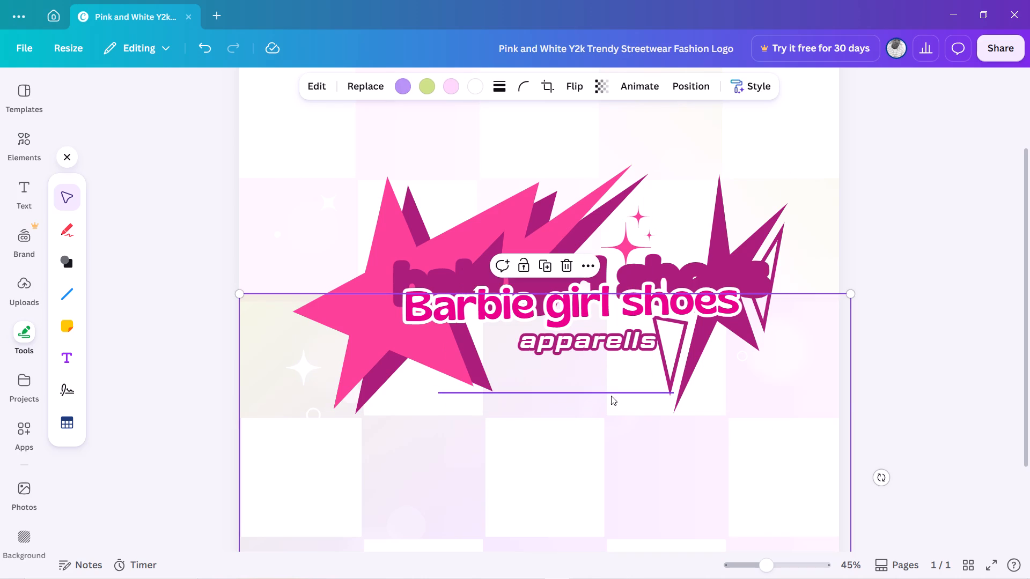
Slope the line at about 22° from just under "Barbie" down to the magenta starburst's lower tip.
click(661, 391)
drag(673, 395, 673, 397)
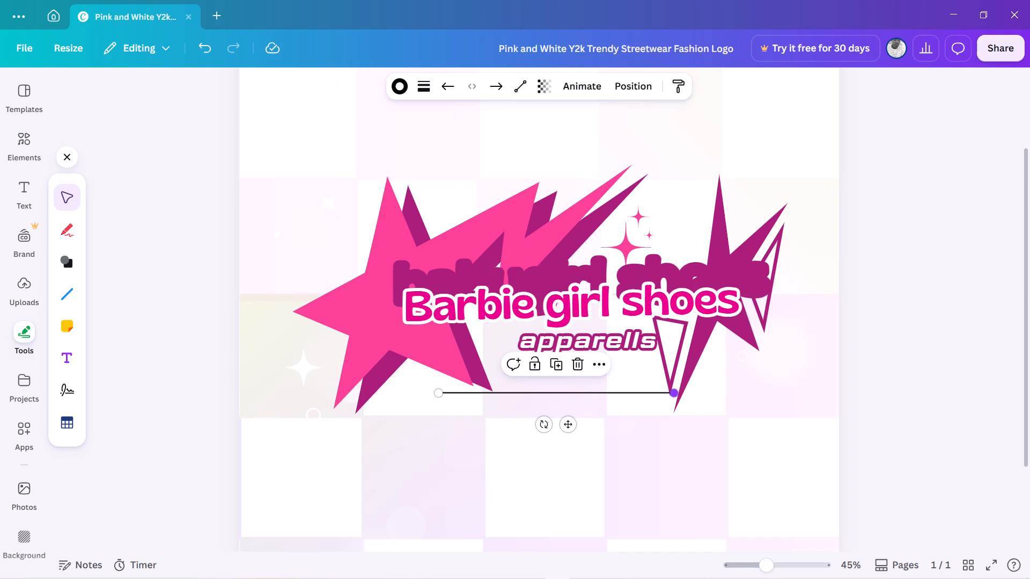
drag(673, 397, 675, 411)
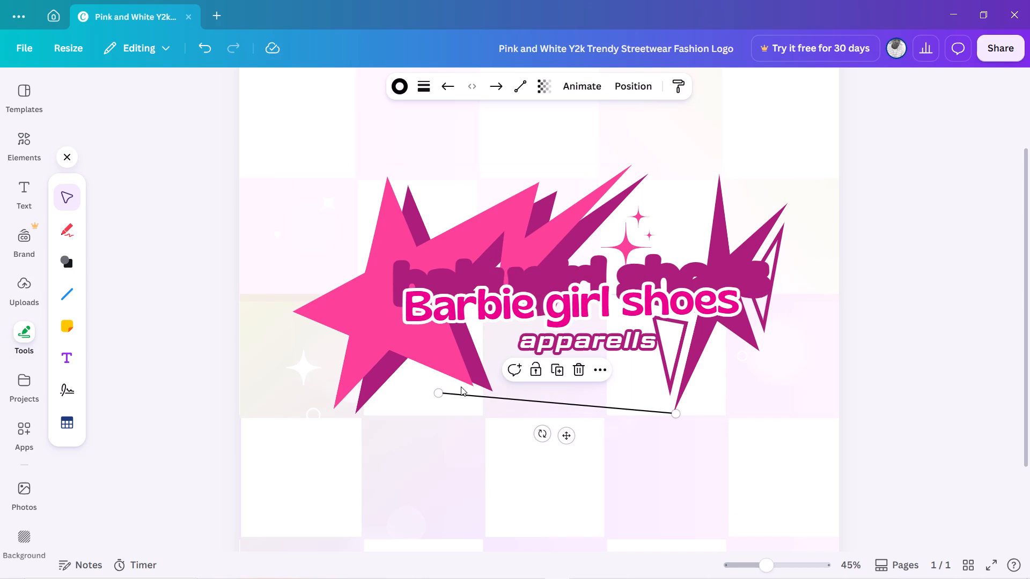
drag(441, 394, 449, 391)
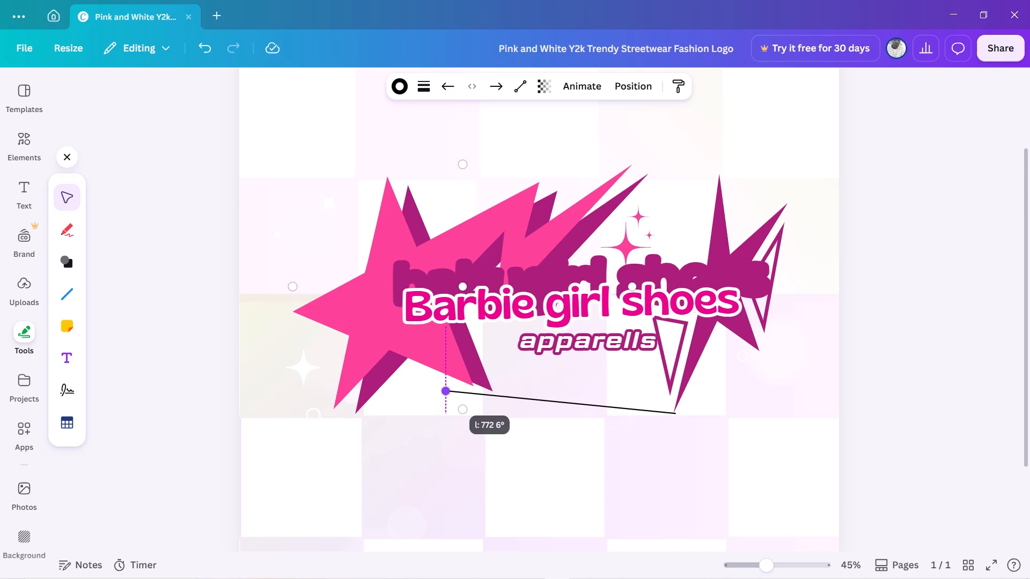
drag(449, 391, 472, 335)
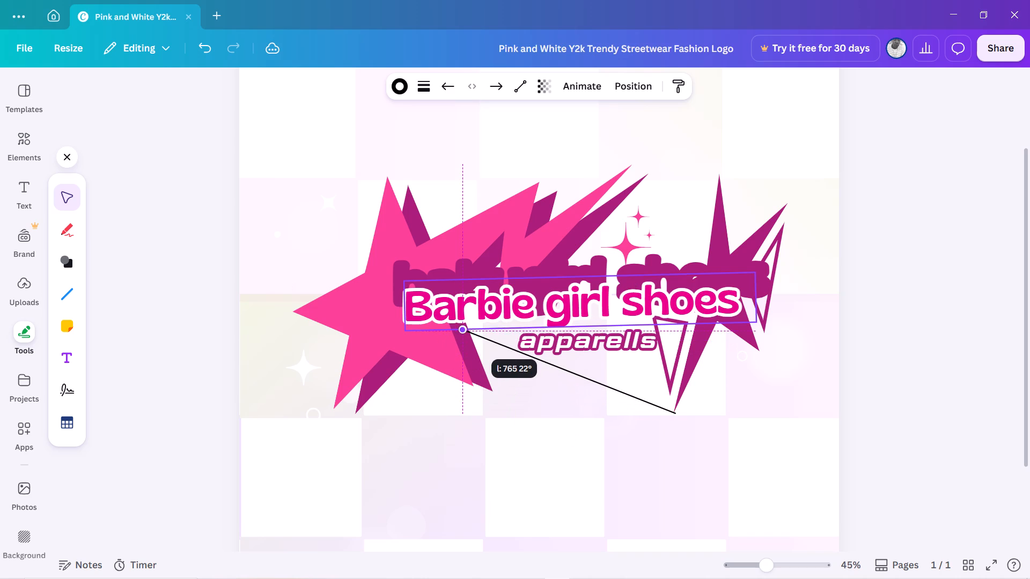
drag(472, 335, 469, 330)
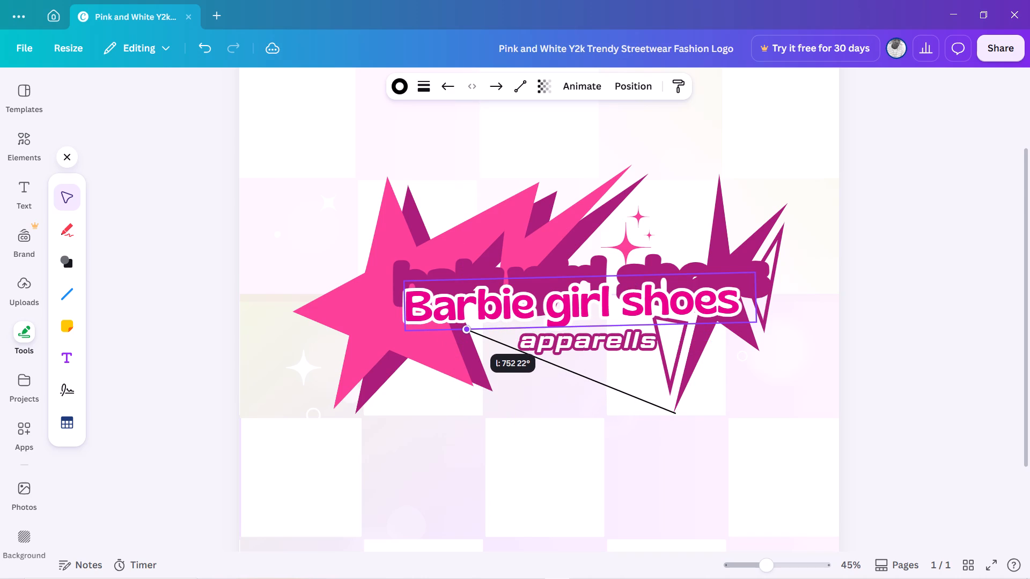
drag(469, 330, 471, 329)
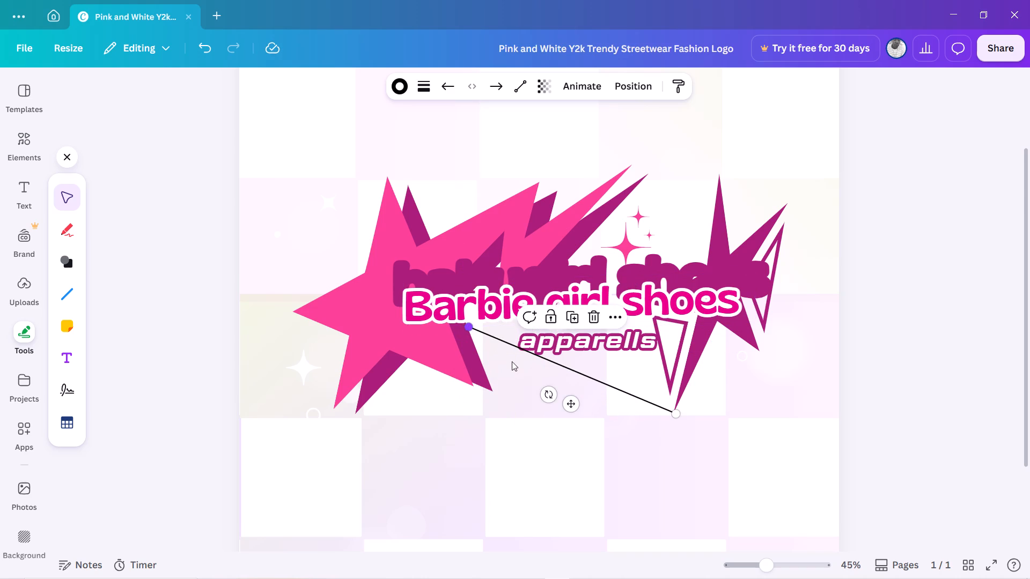
Shift the line, the "apparells" text and the magenta starburst slightly left together.
click(771, 427)
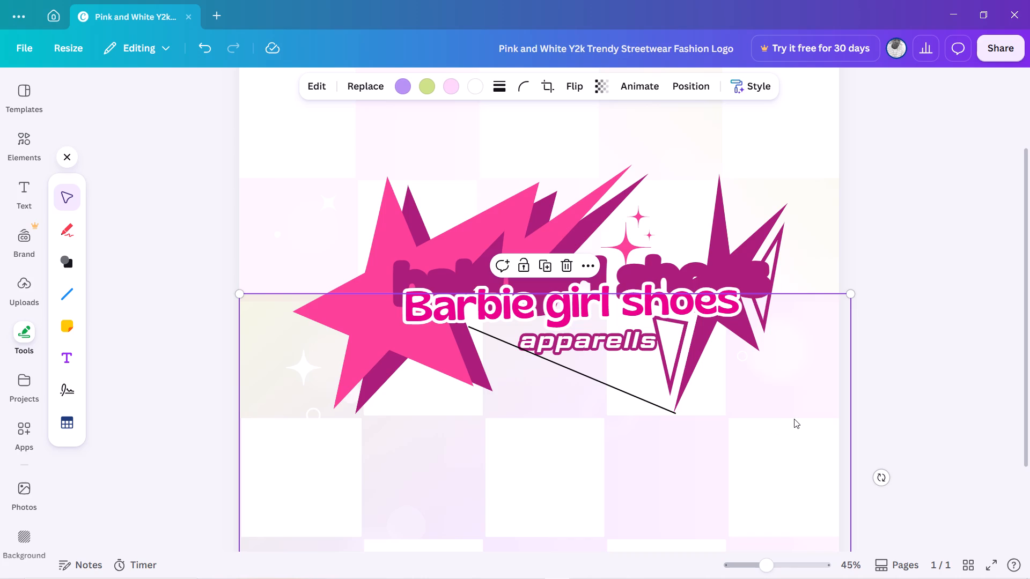
click(675, 412)
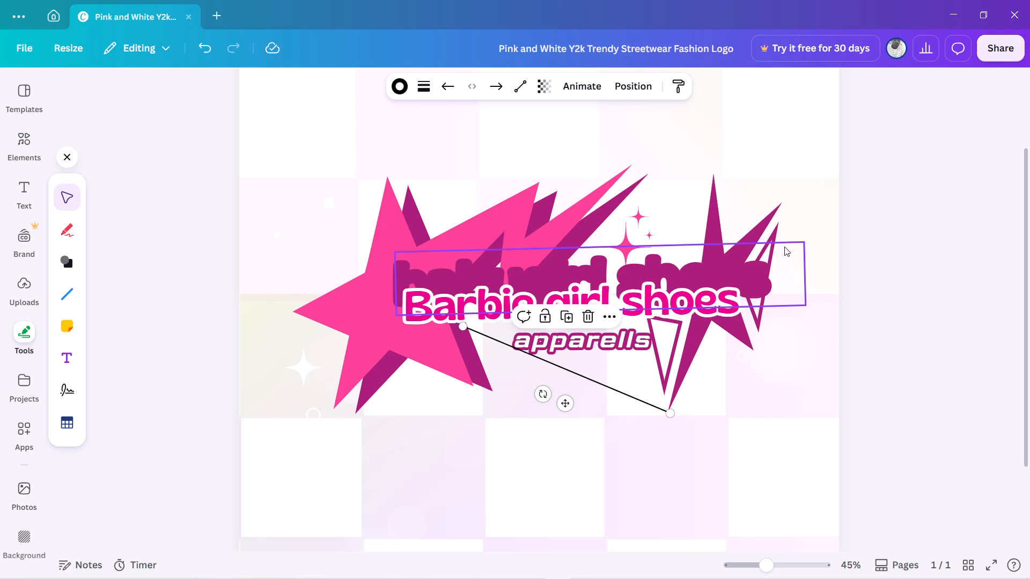
click(753, 111)
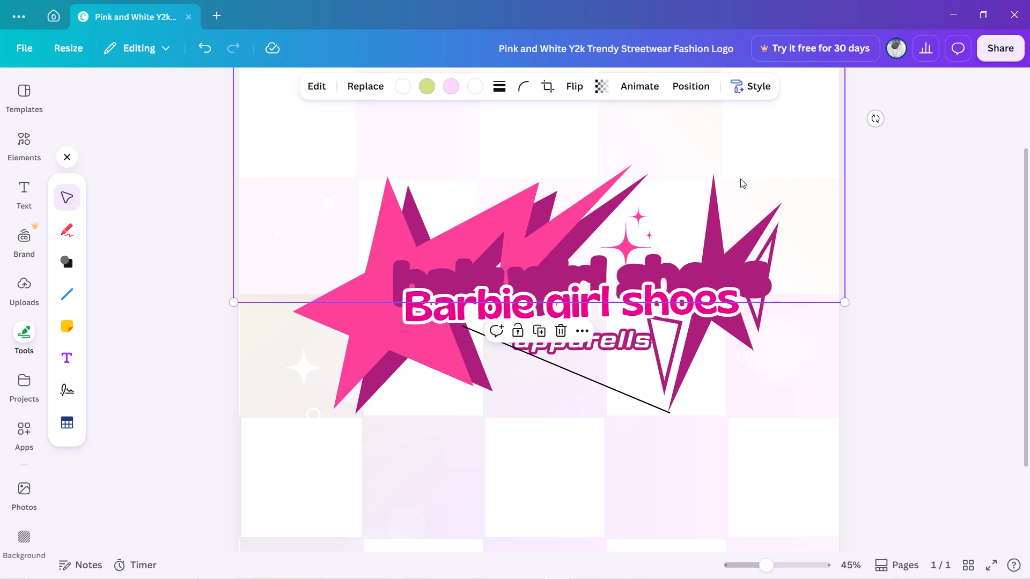
click(349, 134)
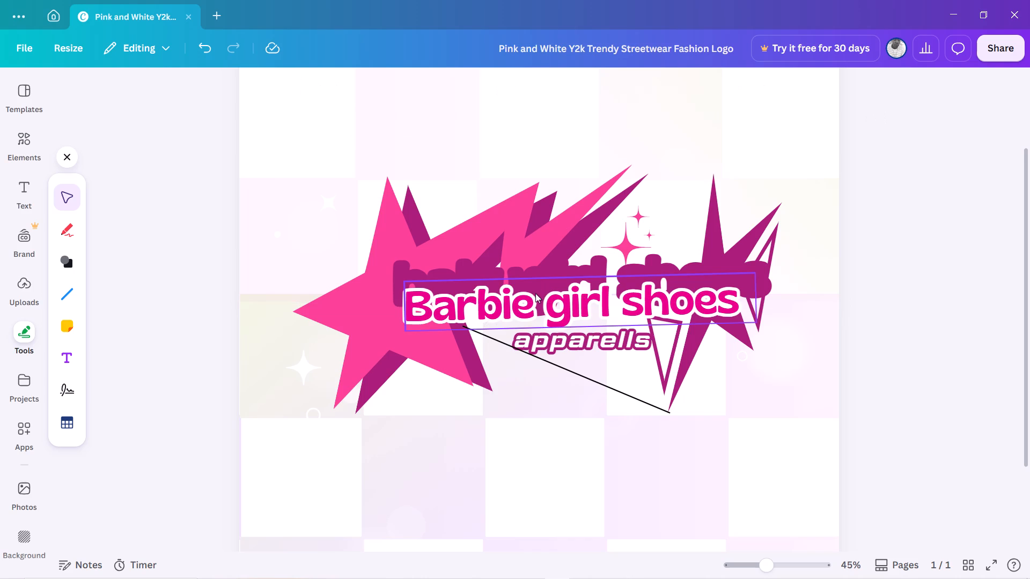
Move the "Barbie girl shoes" title up so it overlaps the dark magenta shadow text behind it.
drag(557, 306, 555, 295)
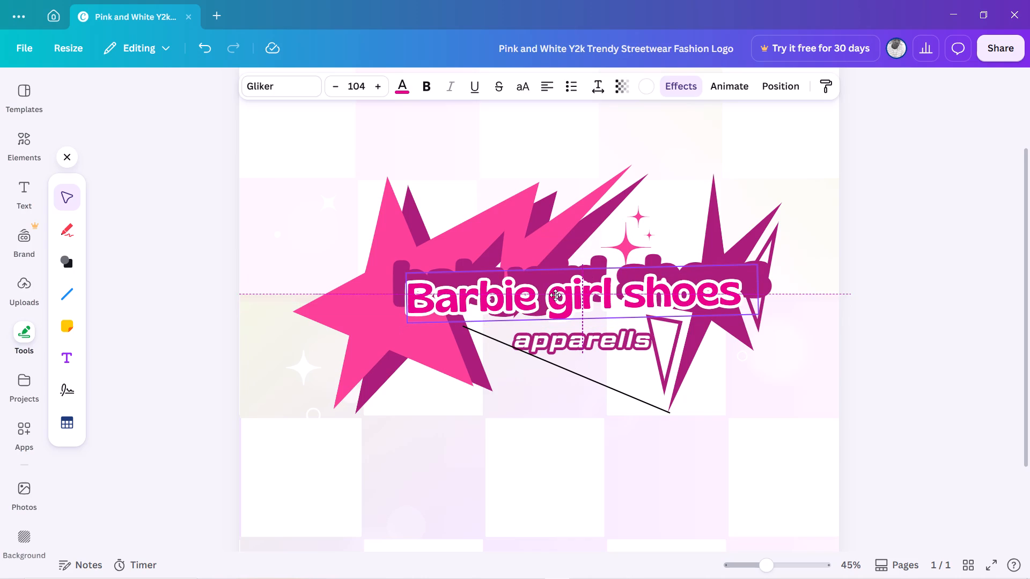
drag(555, 295, 553, 287)
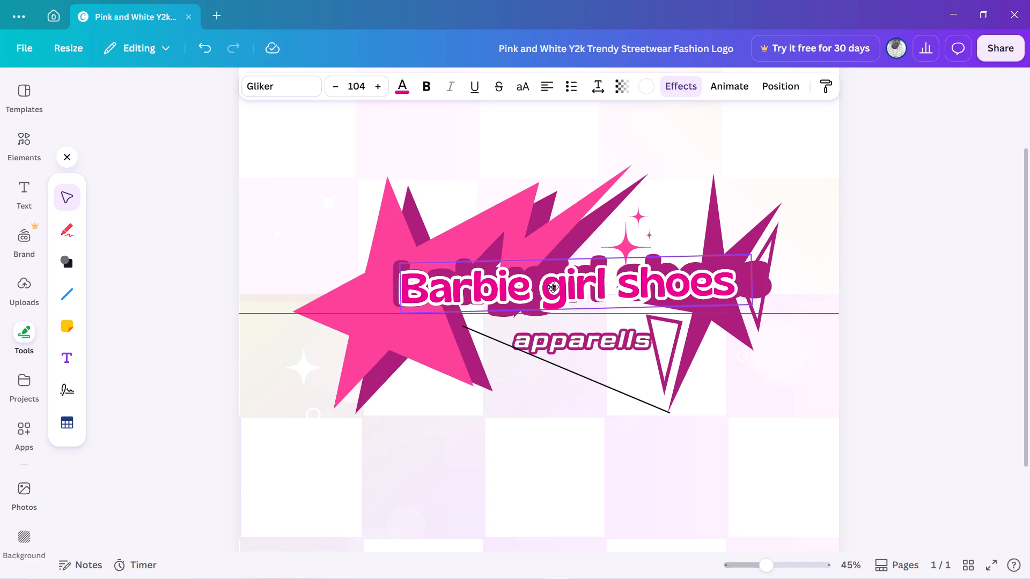
drag(553, 287, 551, 285)
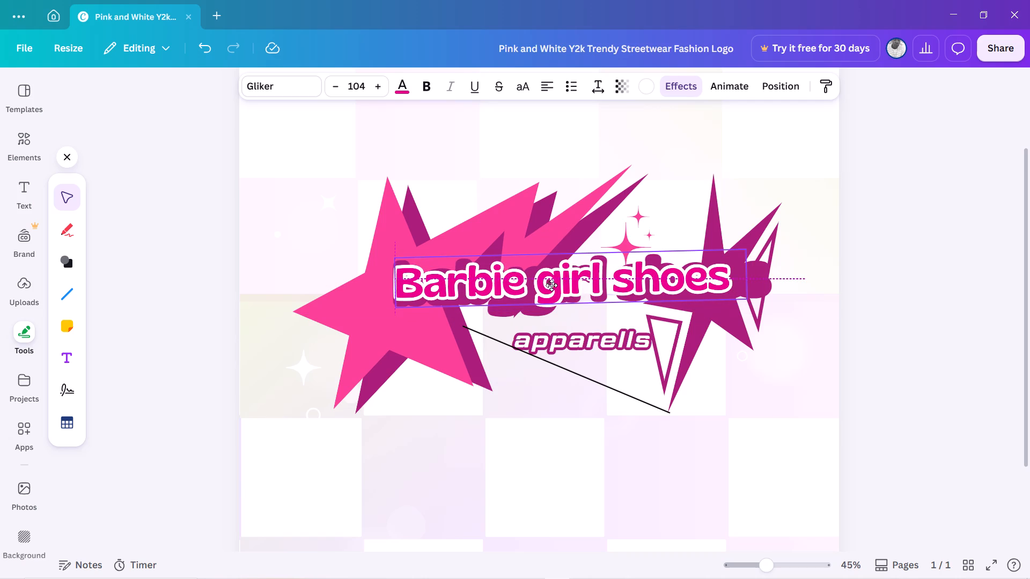
drag(551, 285, 553, 286)
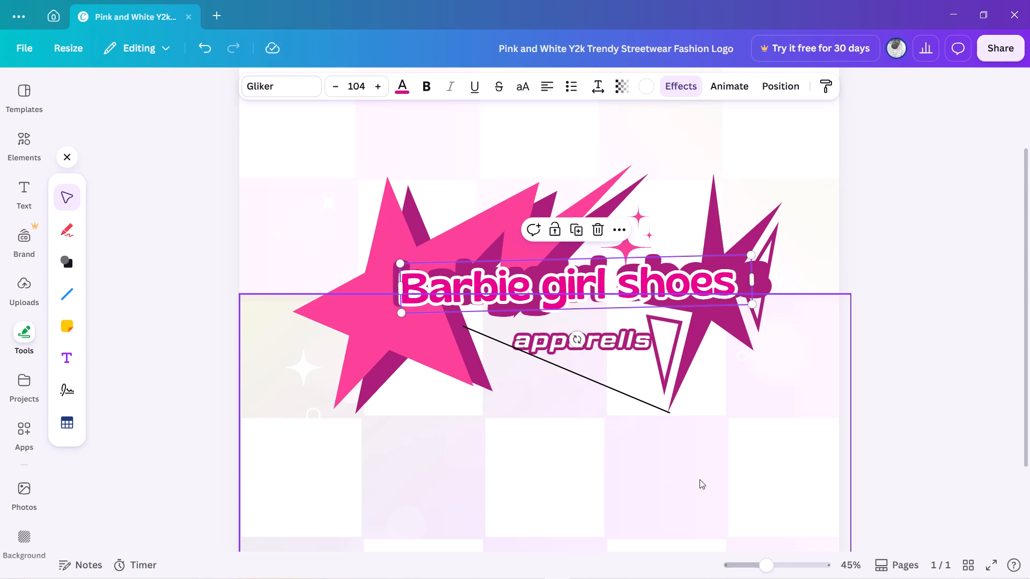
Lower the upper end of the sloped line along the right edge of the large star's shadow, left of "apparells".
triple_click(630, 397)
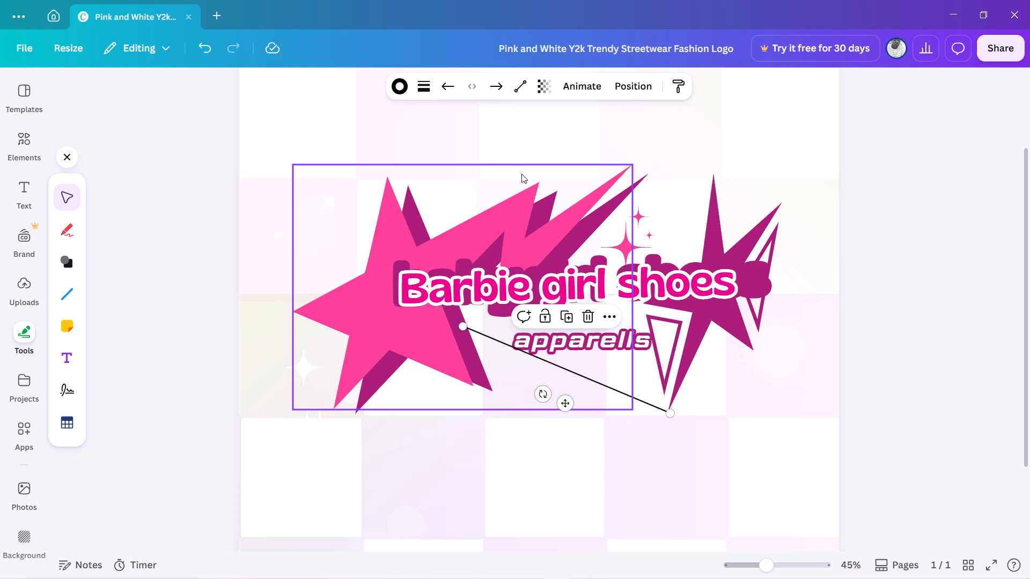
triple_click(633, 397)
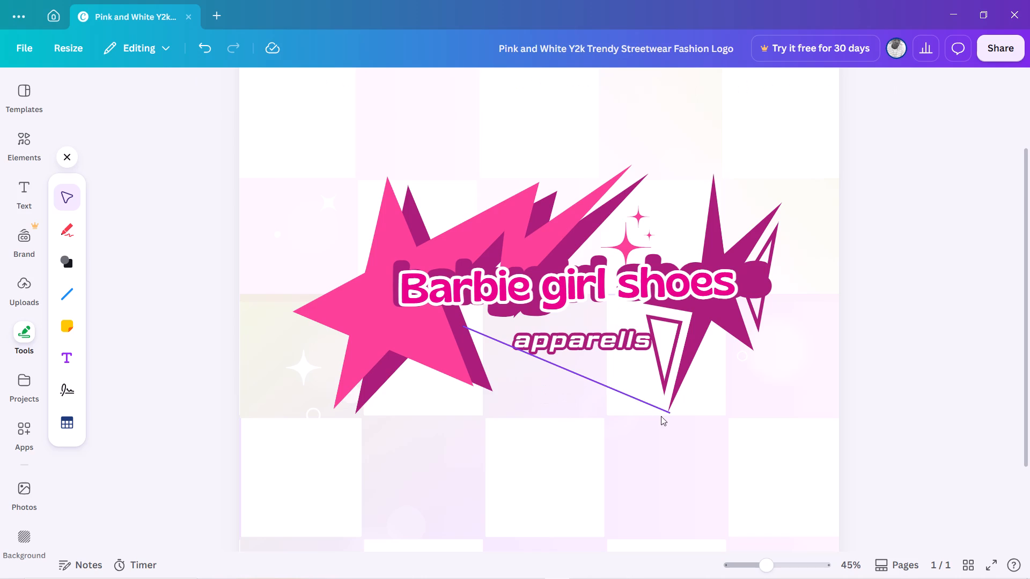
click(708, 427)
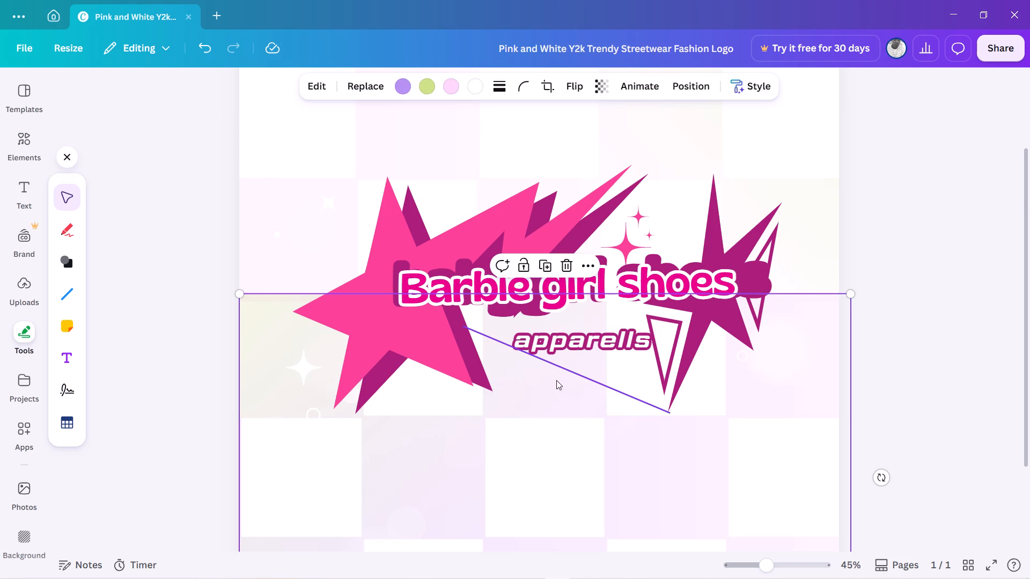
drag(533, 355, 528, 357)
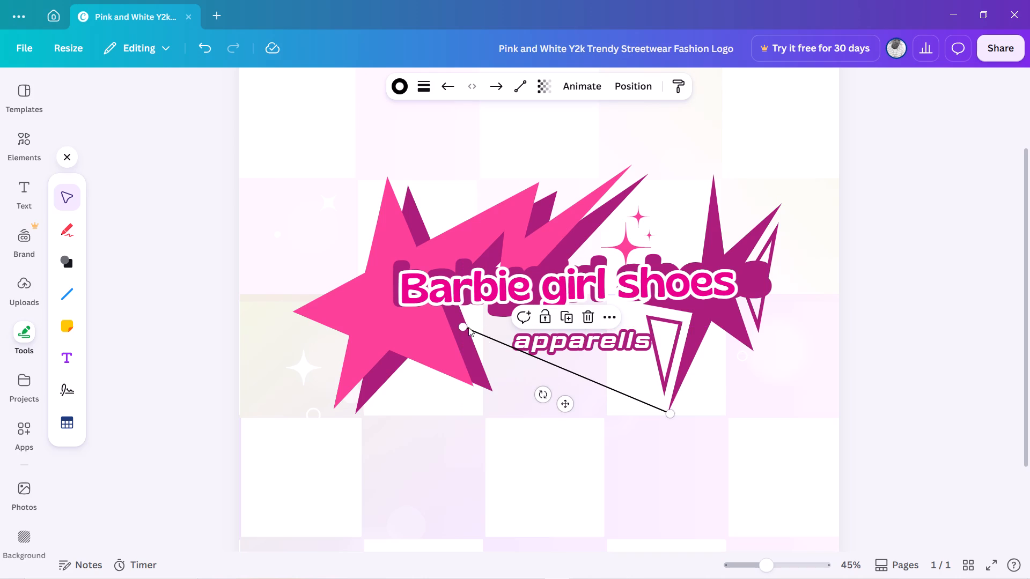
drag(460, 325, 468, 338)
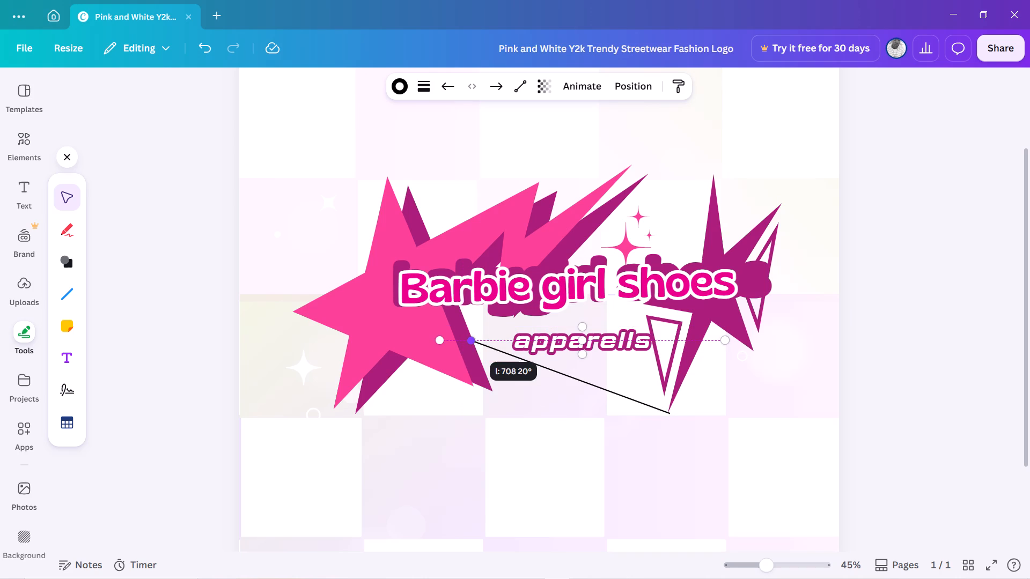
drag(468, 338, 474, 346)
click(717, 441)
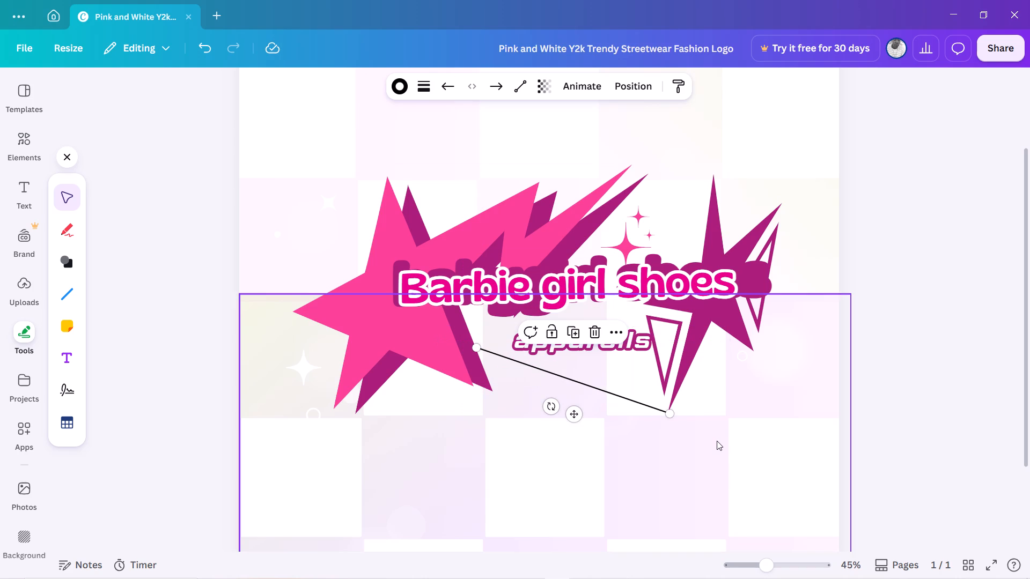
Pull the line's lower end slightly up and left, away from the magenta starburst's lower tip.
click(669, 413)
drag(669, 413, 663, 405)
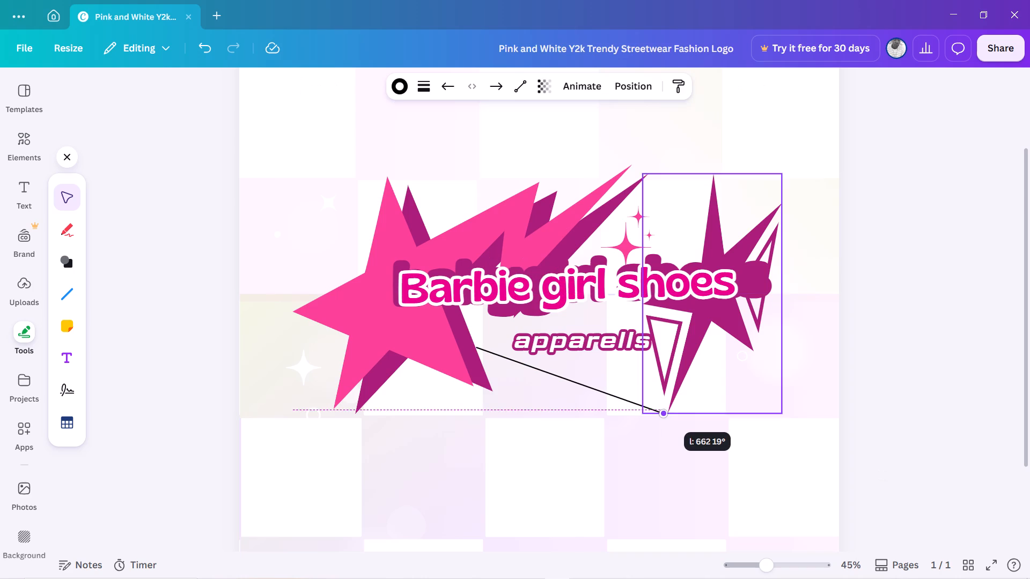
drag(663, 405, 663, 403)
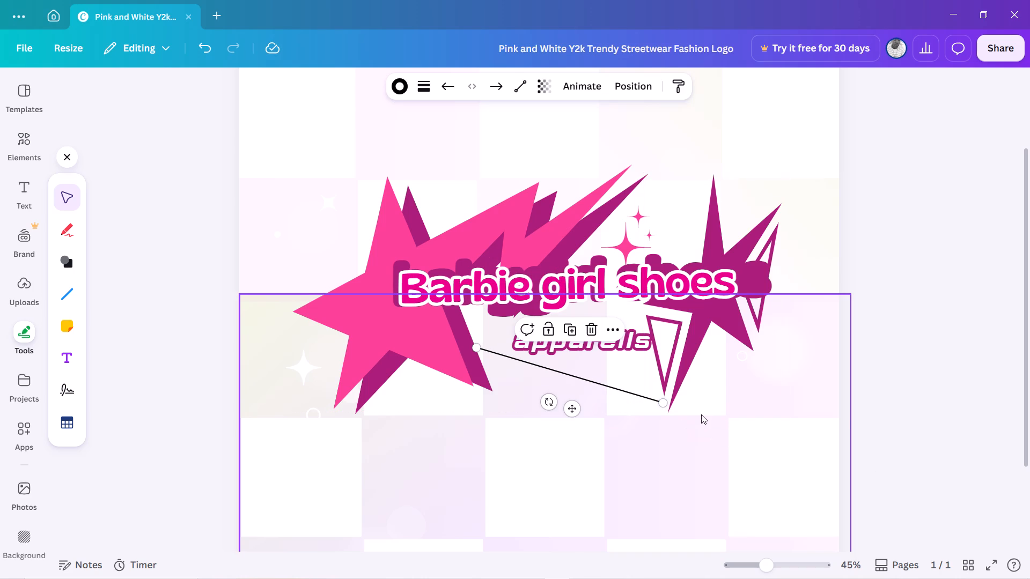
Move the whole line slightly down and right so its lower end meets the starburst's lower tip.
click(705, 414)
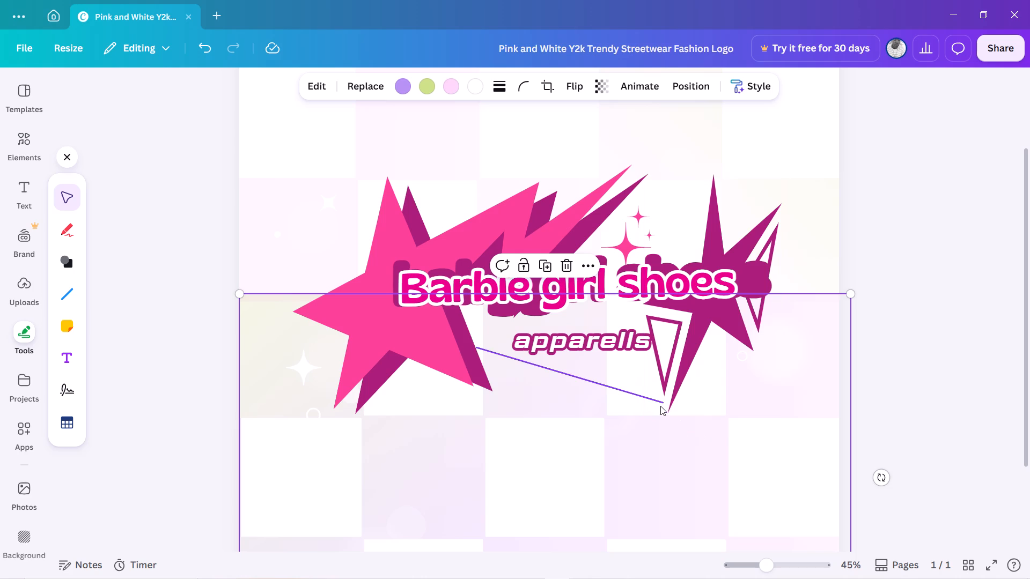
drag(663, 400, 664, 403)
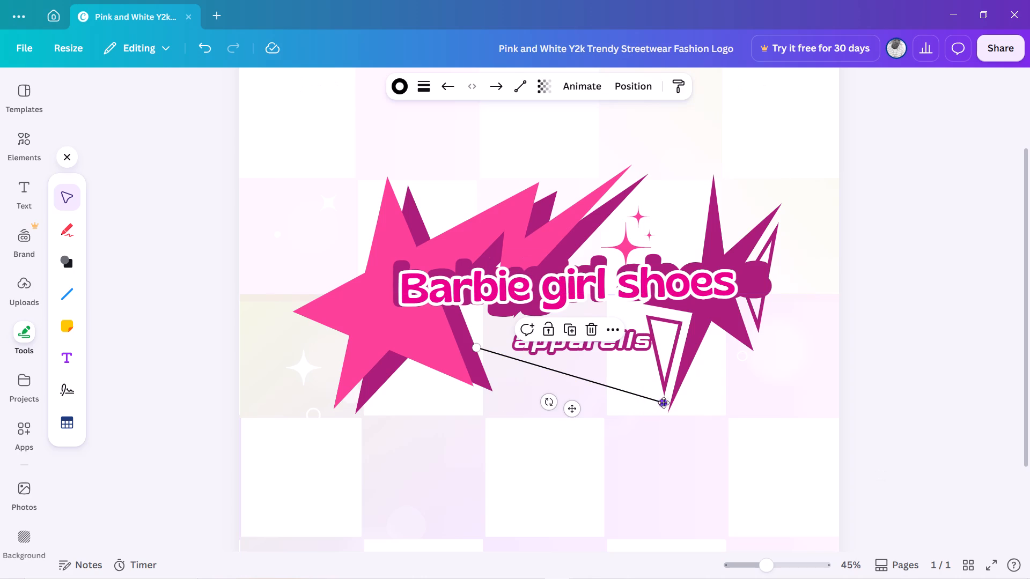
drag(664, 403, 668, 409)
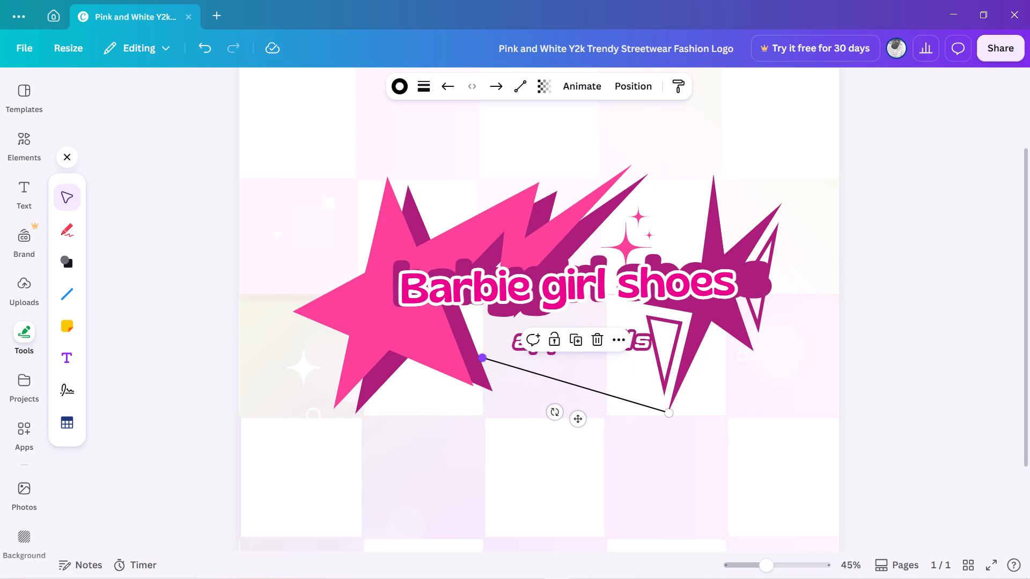
Raise the line's upper end to the underside of "Barbie", making the line about 758 long at about 27°.
drag(483, 358, 475, 318)
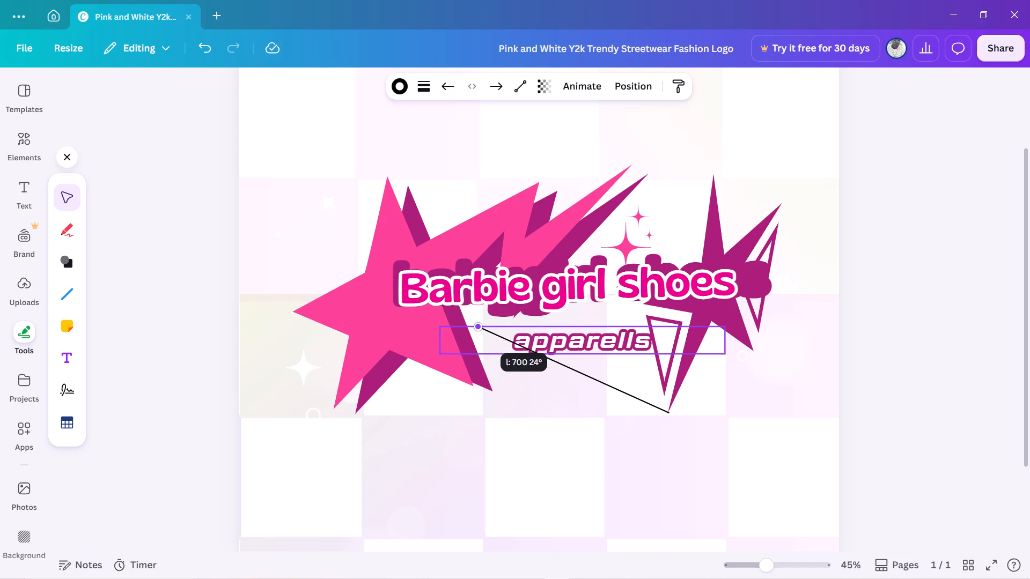
drag(475, 318, 467, 309)
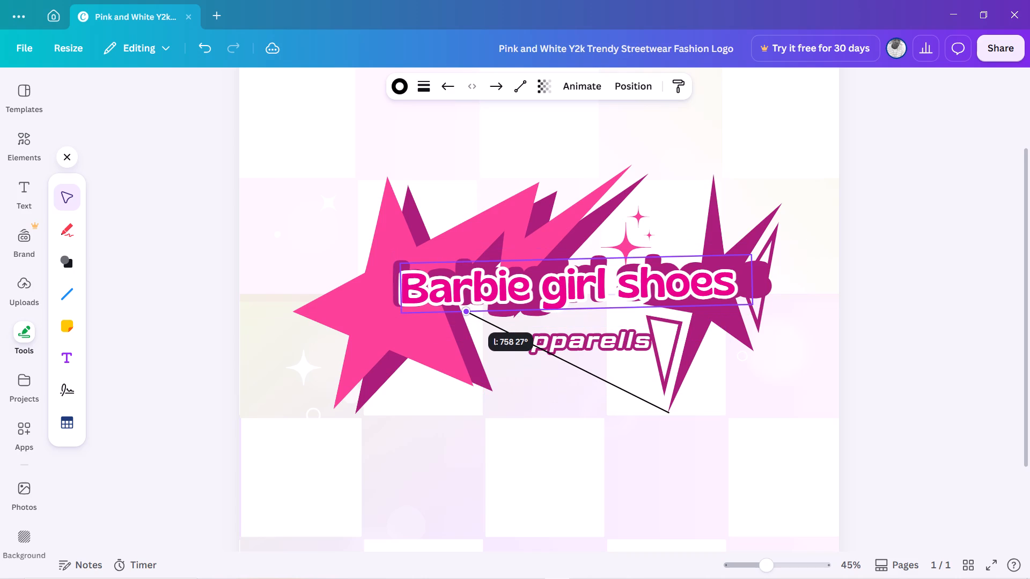
drag(467, 309, 465, 306)
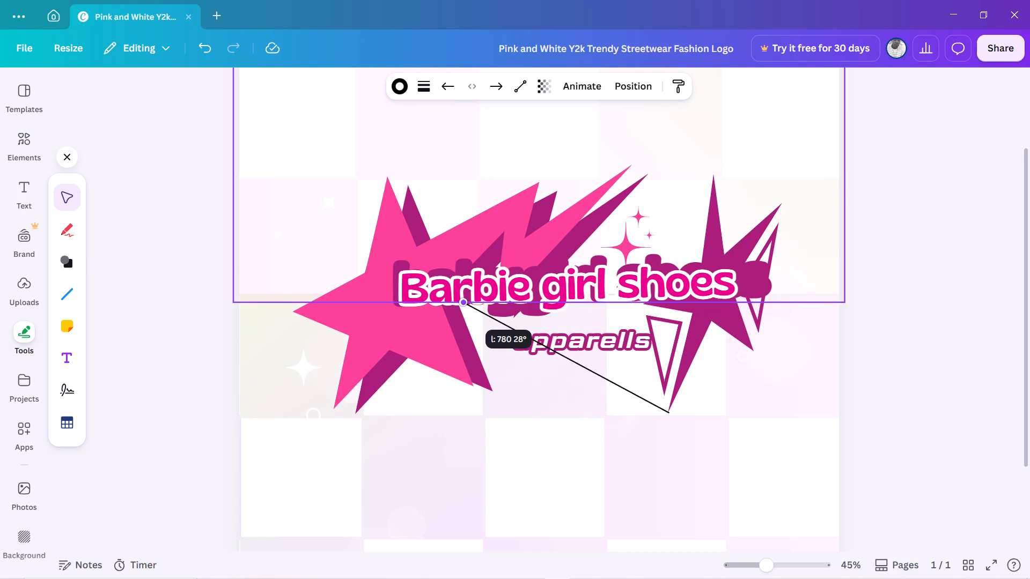
drag(465, 306, 467, 308)
click(698, 435)
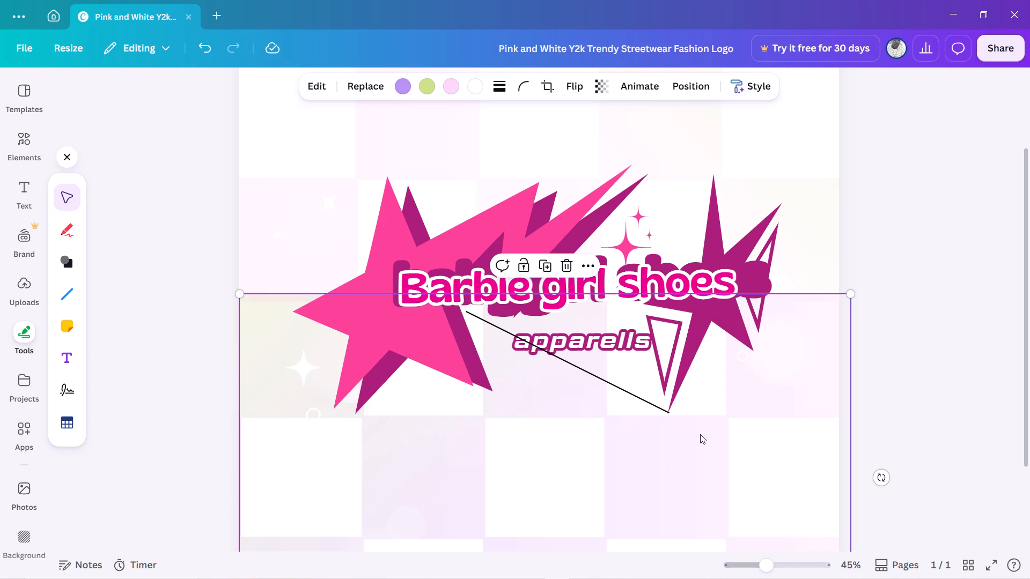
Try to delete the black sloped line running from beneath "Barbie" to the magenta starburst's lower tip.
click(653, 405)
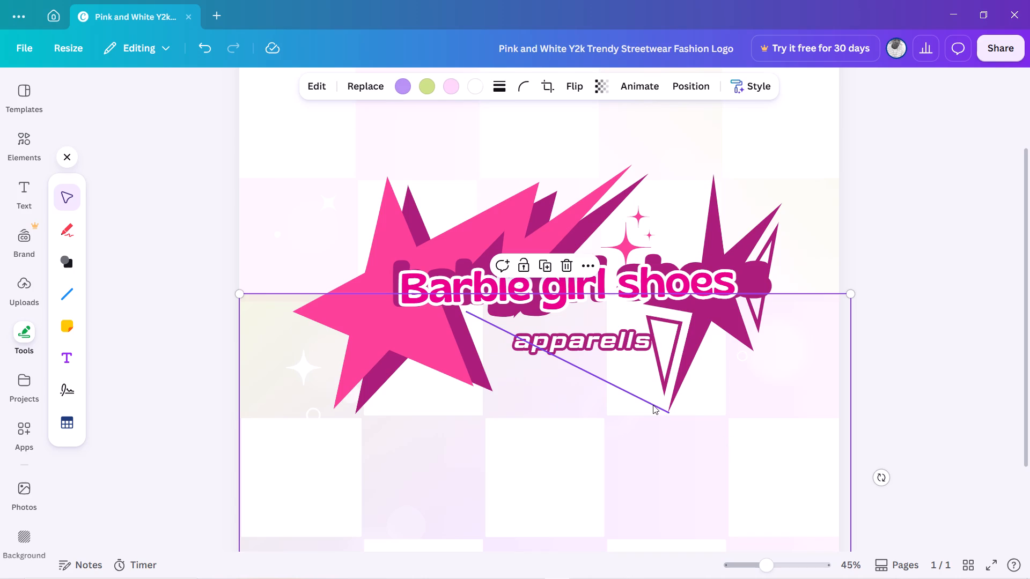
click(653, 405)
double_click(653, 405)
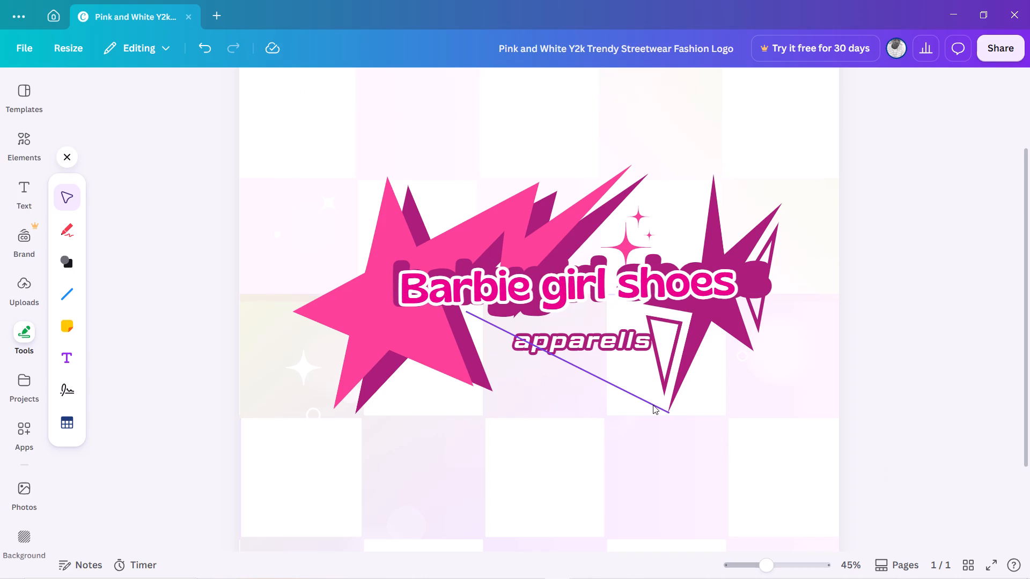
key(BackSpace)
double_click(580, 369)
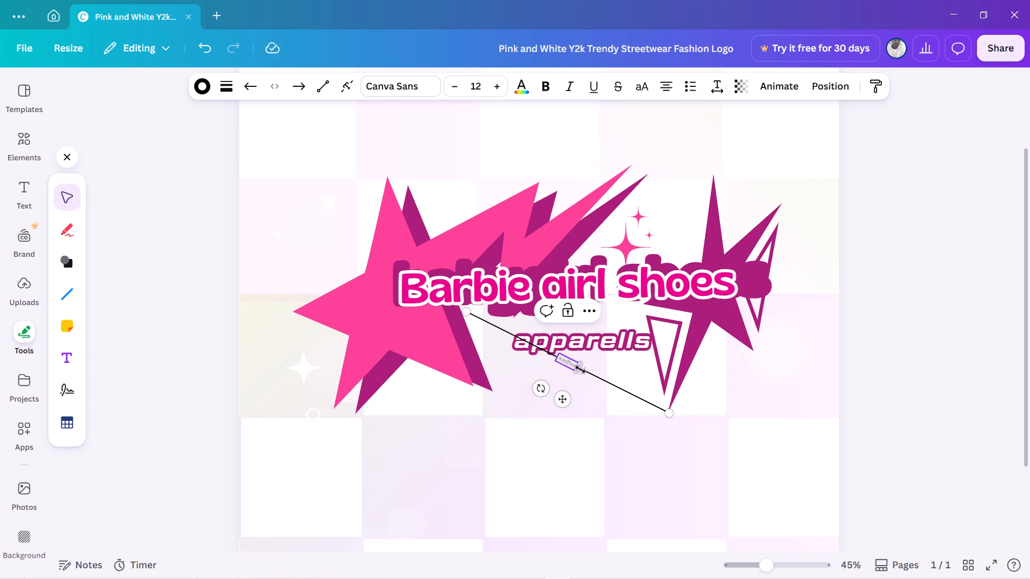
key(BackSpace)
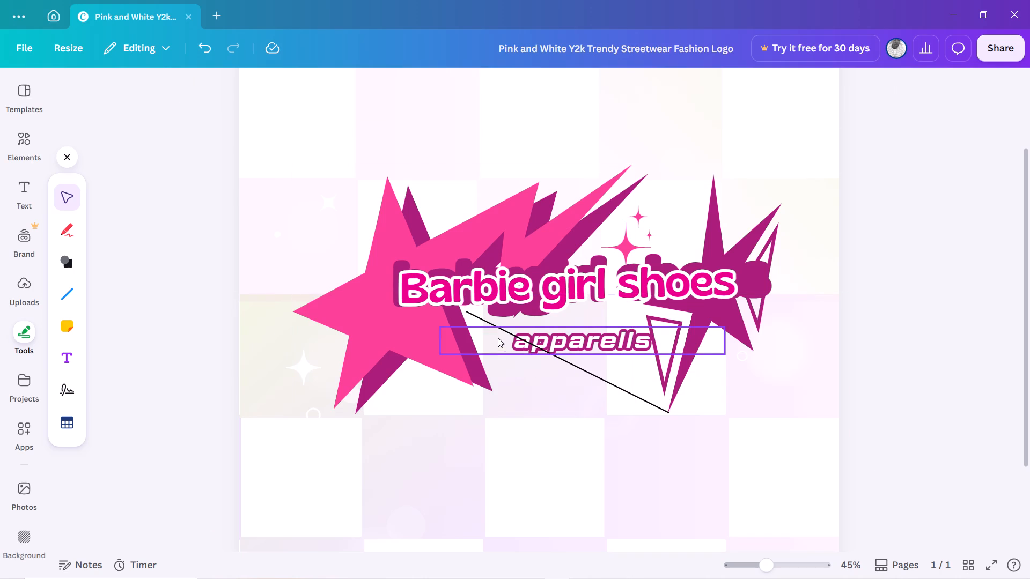
Collapse the sloped line to a tiny speck by moving its upper end onto its lower end at the starburst's lower tip.
click(473, 310)
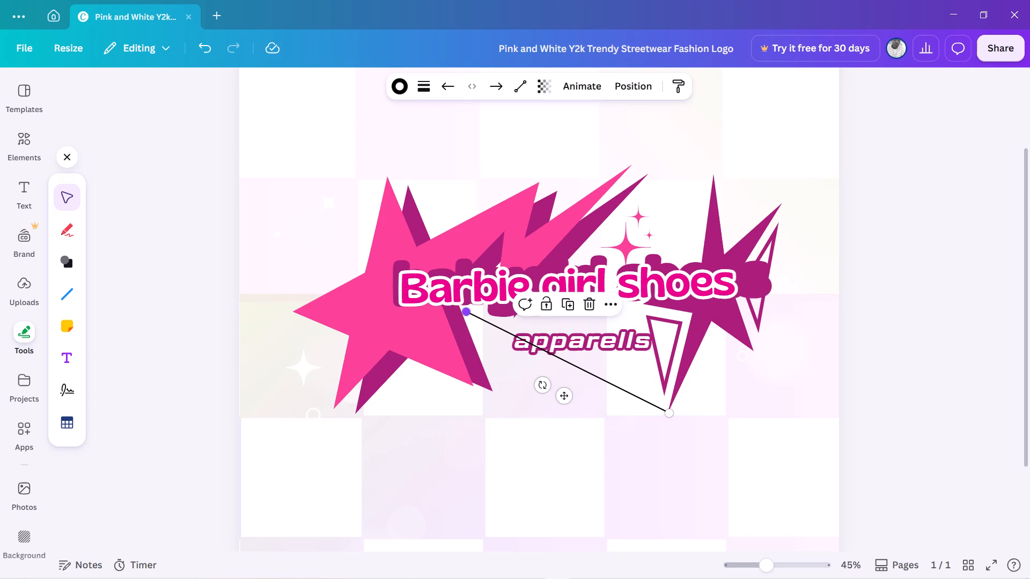
drag(467, 314, 588, 426)
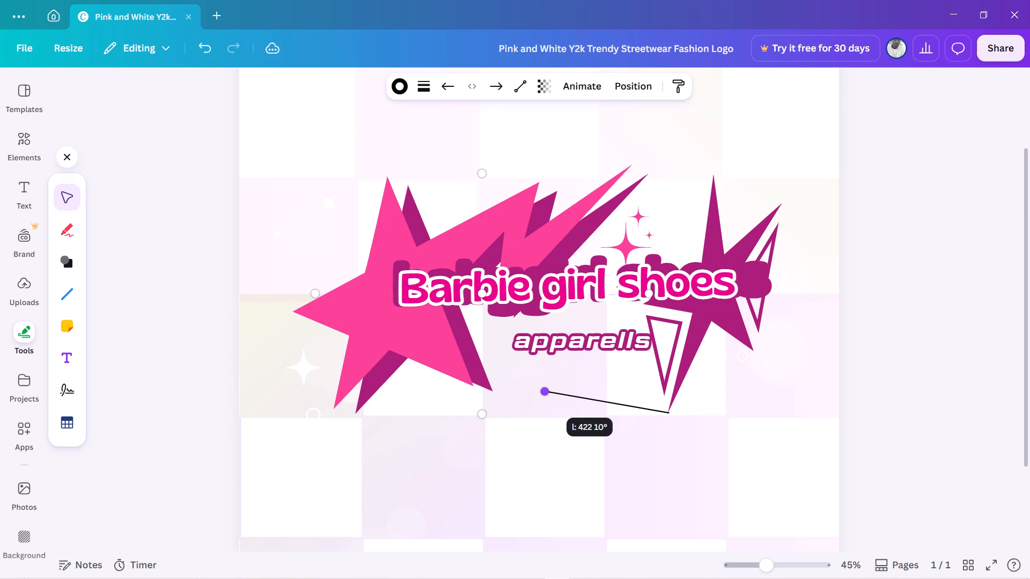
drag(588, 426, 676, 416)
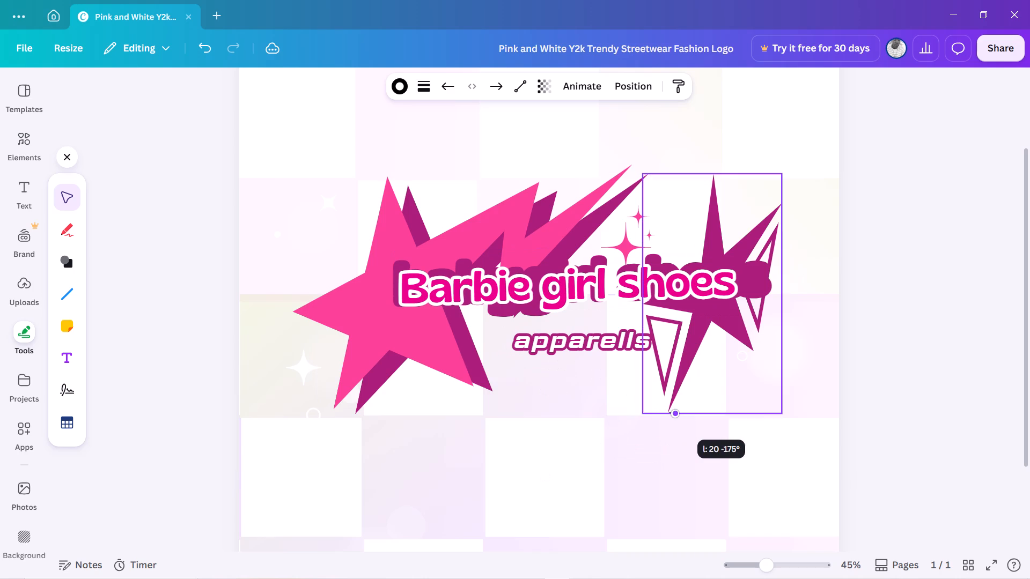
drag(676, 416, 671, 418)
click(636, 454)
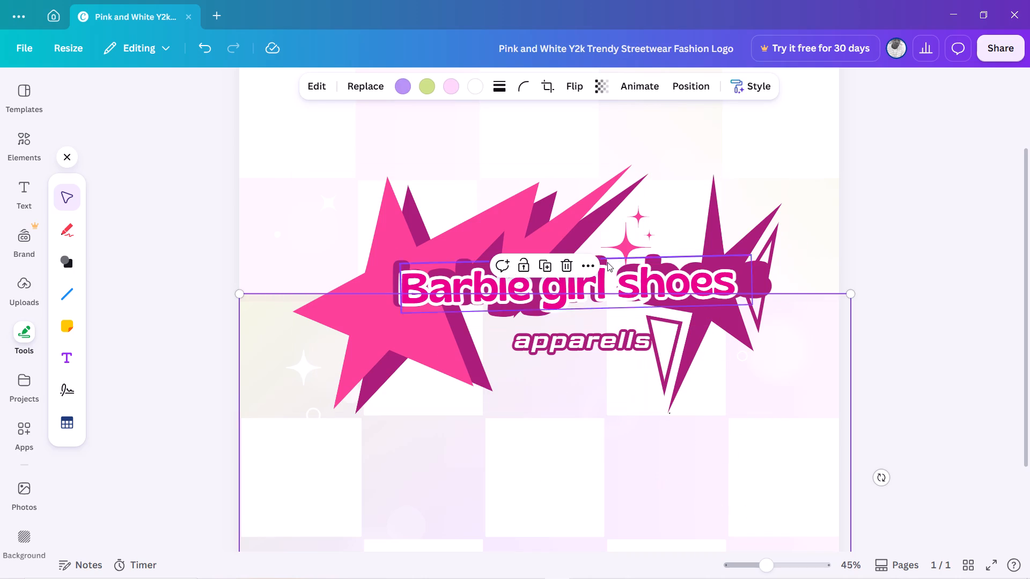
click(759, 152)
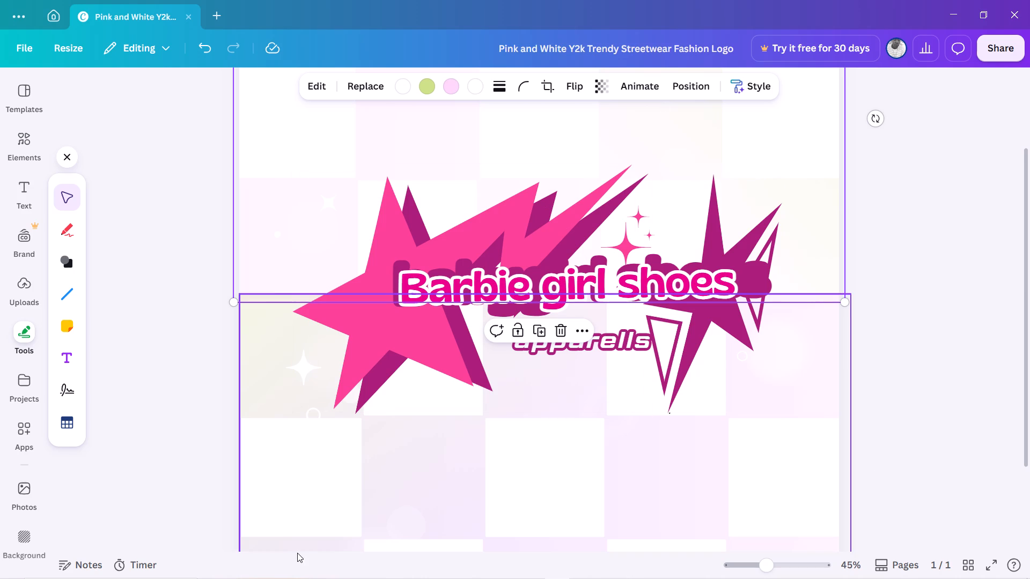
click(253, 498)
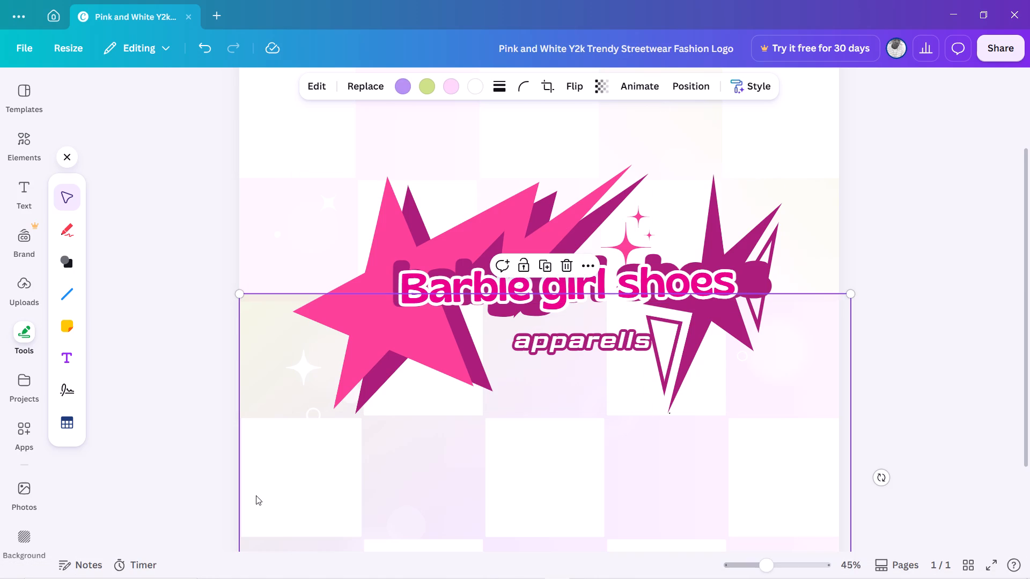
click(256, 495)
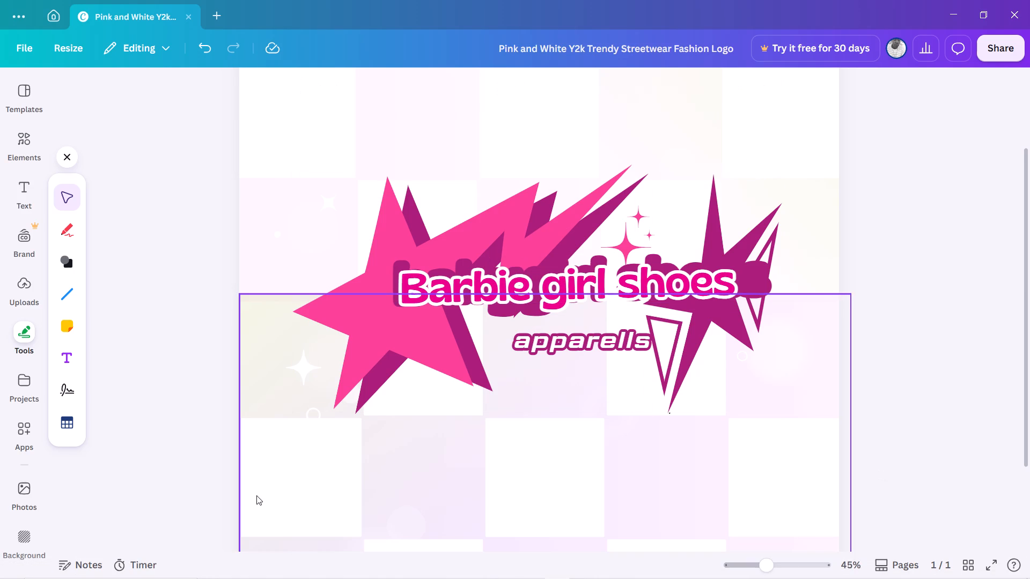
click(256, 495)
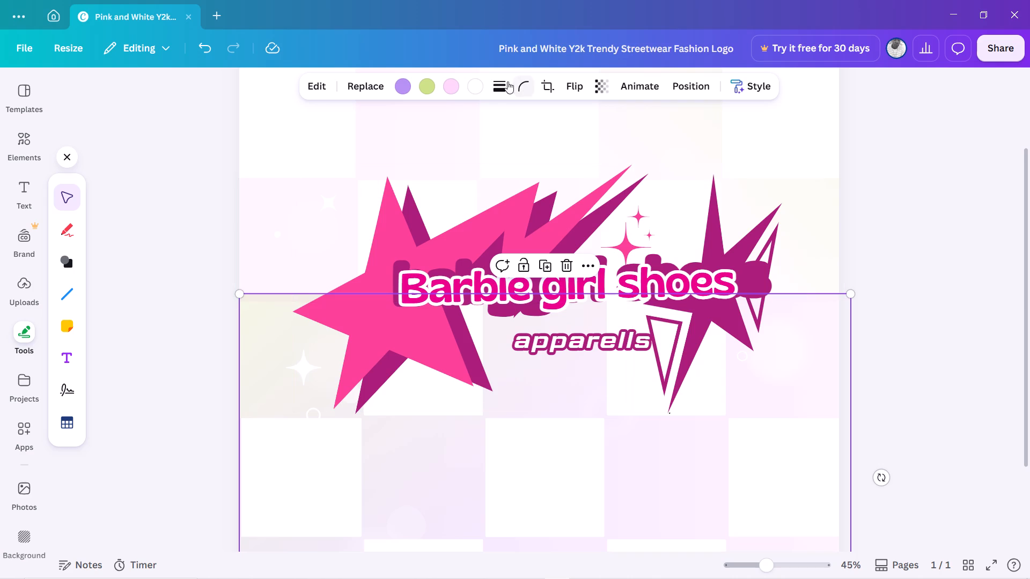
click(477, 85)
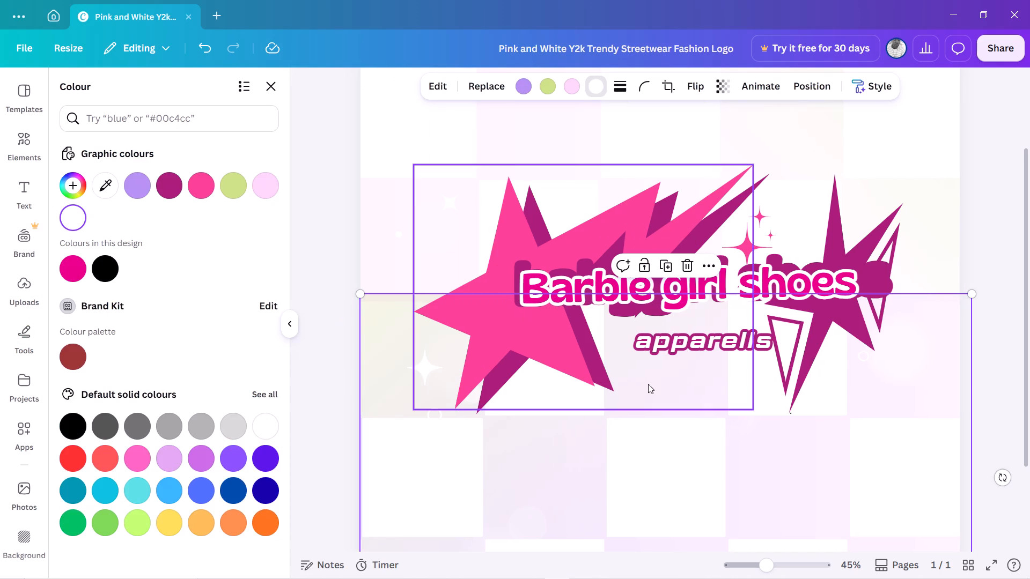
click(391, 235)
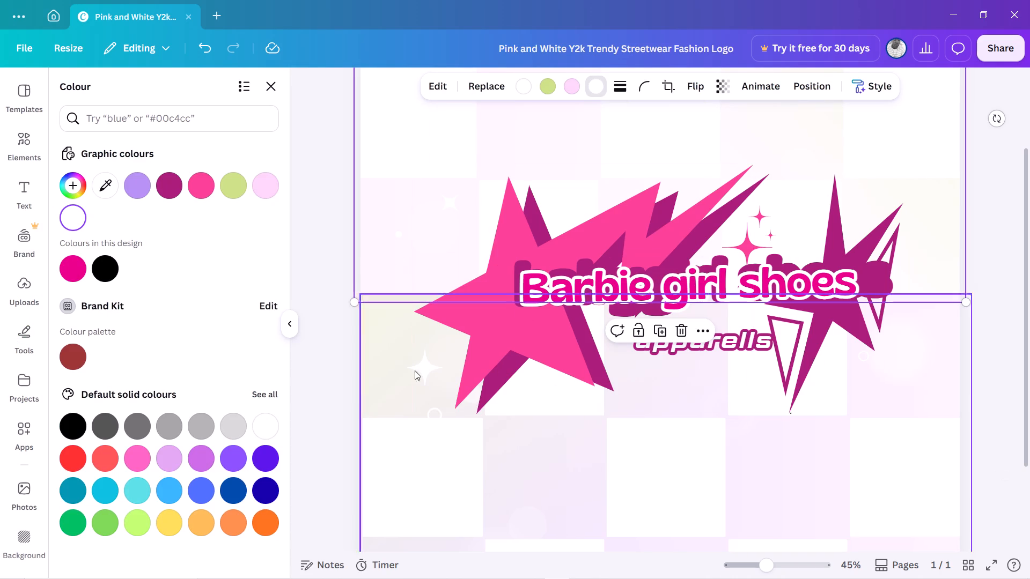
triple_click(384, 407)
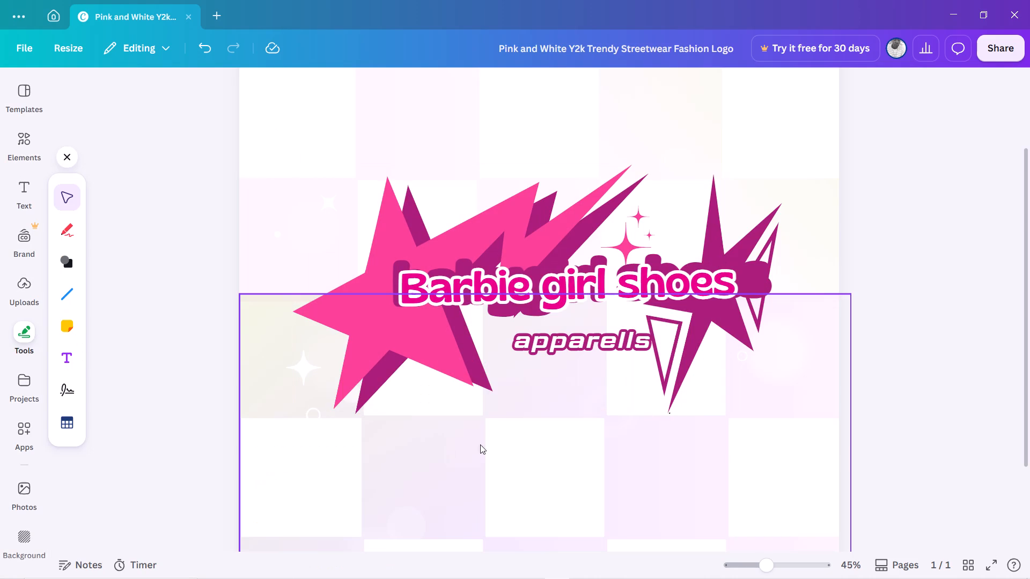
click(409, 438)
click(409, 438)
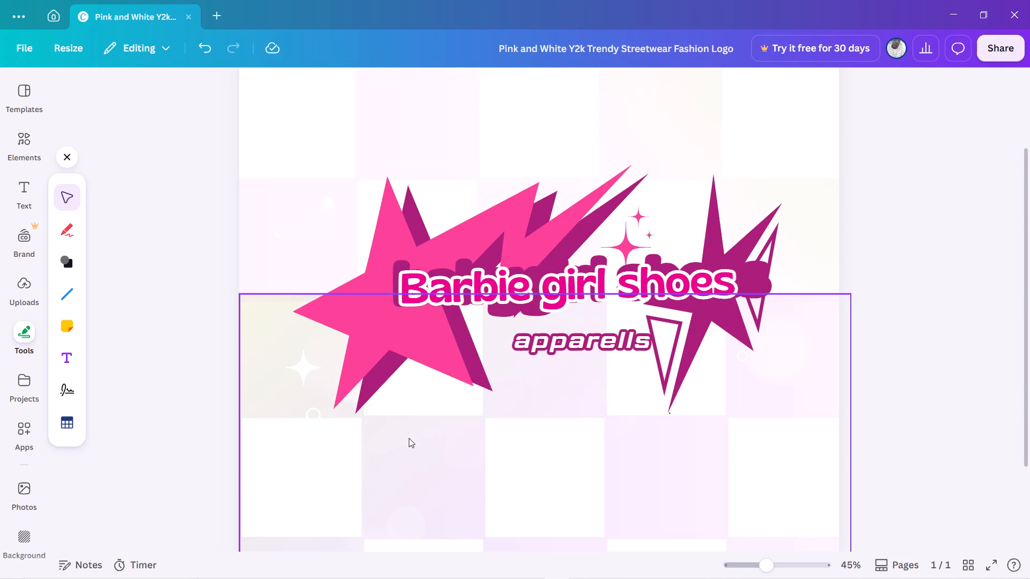
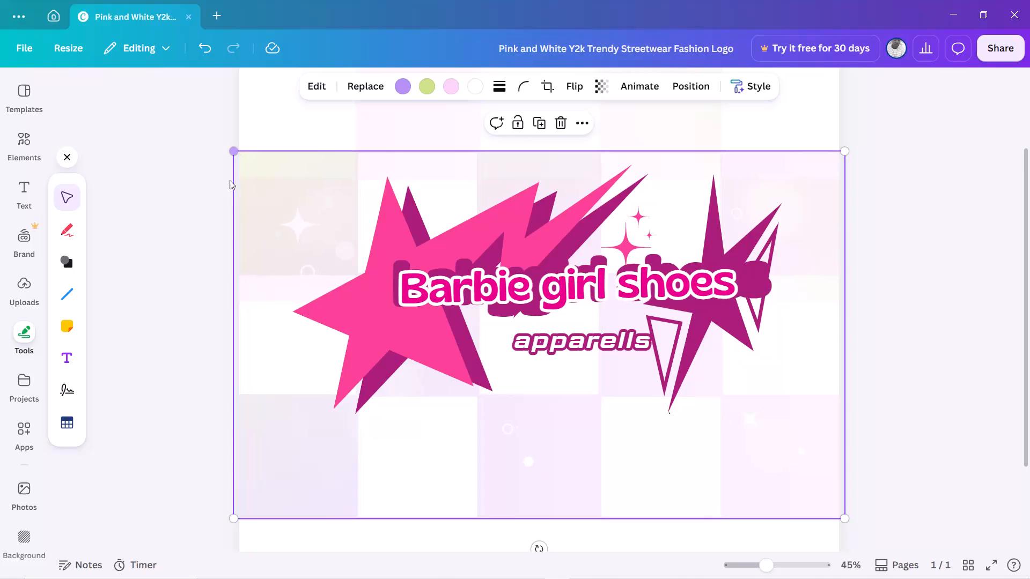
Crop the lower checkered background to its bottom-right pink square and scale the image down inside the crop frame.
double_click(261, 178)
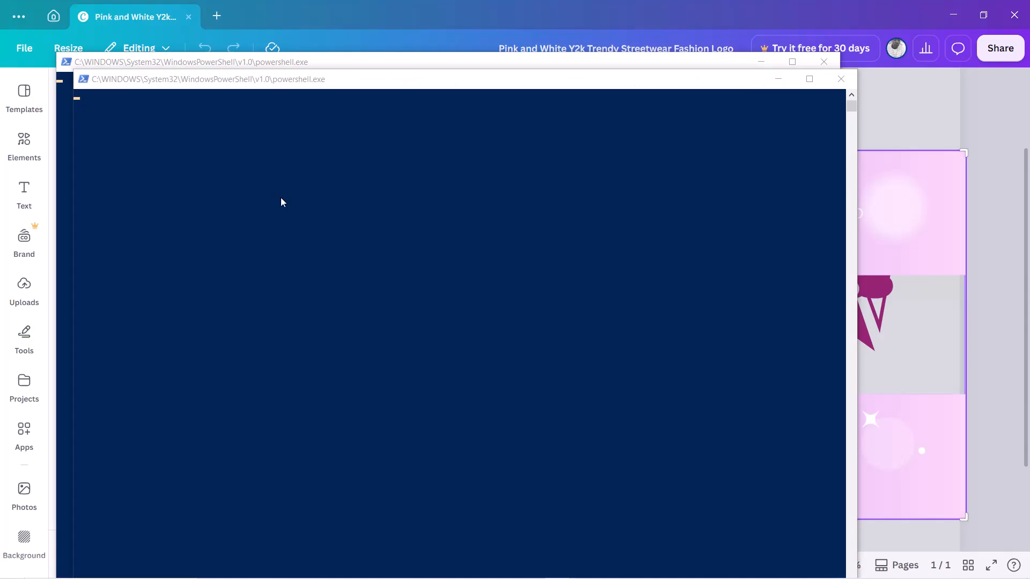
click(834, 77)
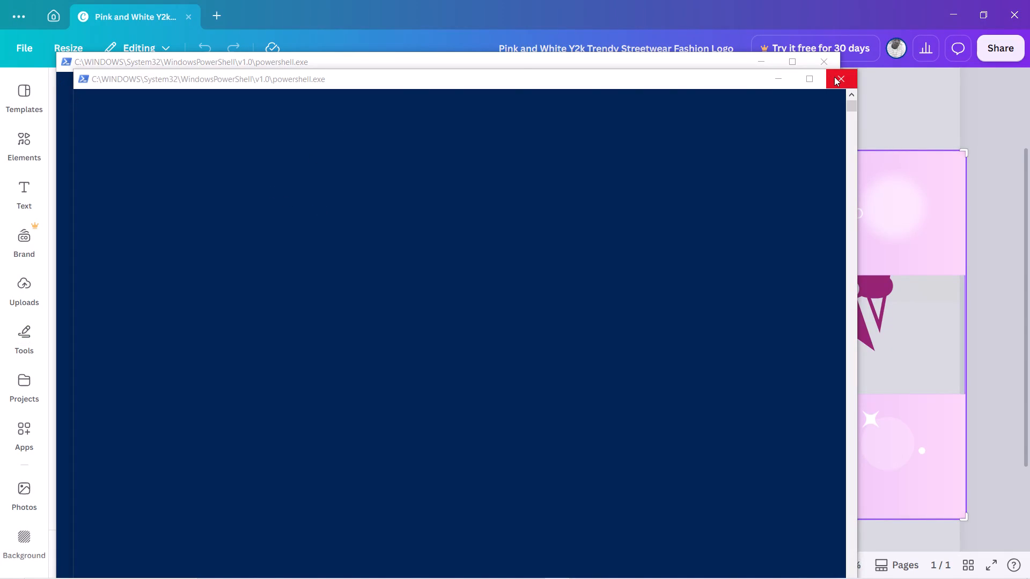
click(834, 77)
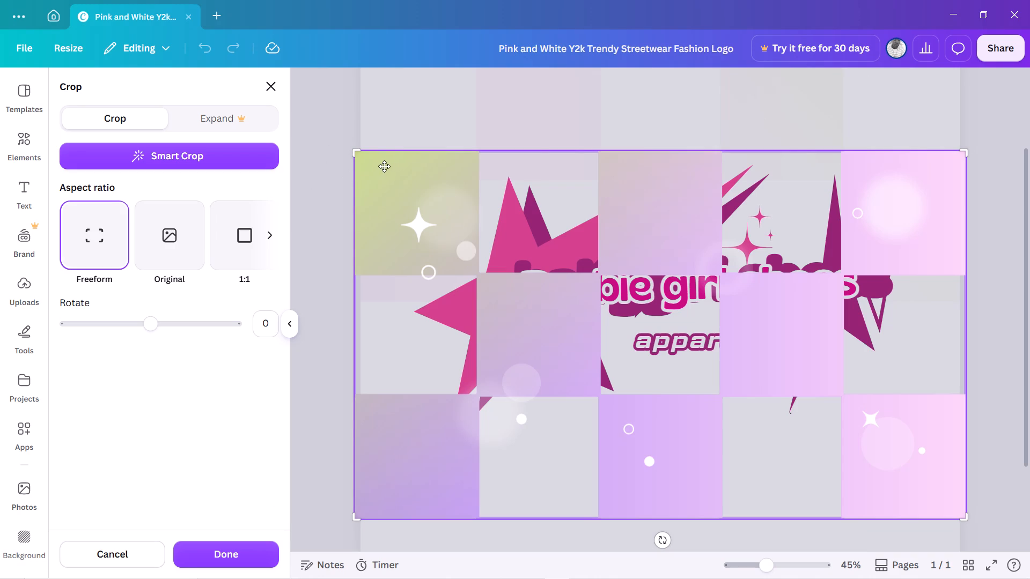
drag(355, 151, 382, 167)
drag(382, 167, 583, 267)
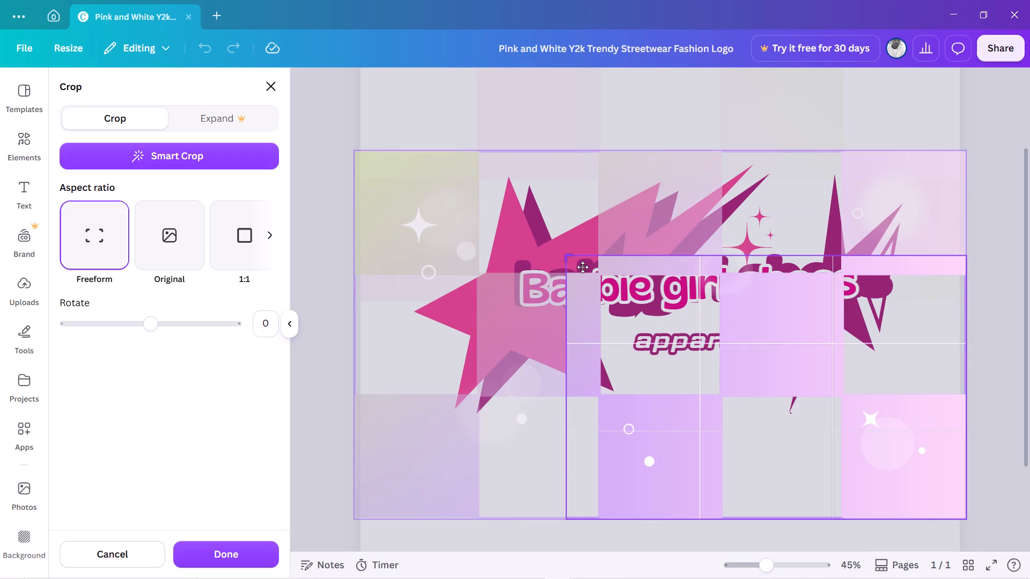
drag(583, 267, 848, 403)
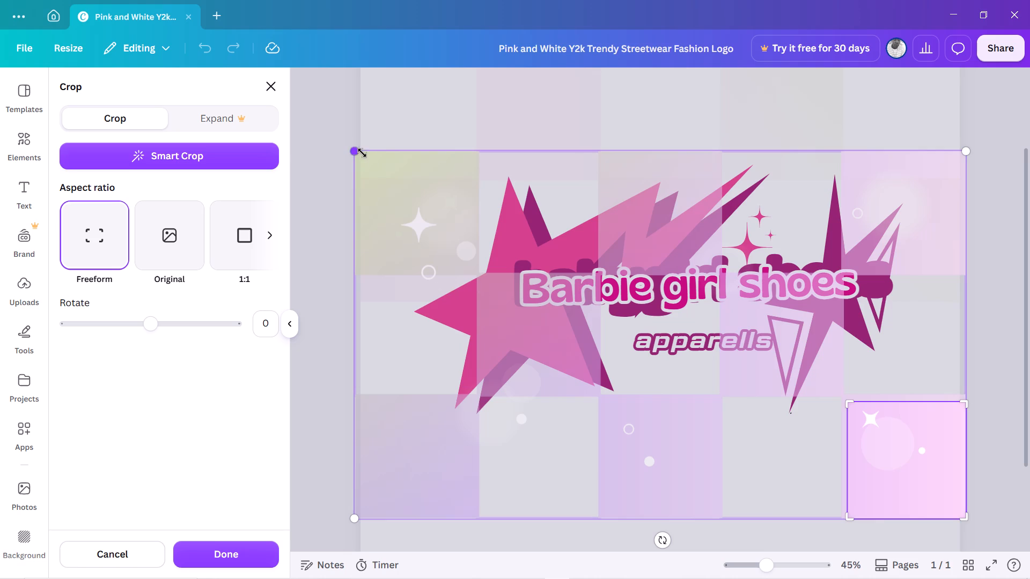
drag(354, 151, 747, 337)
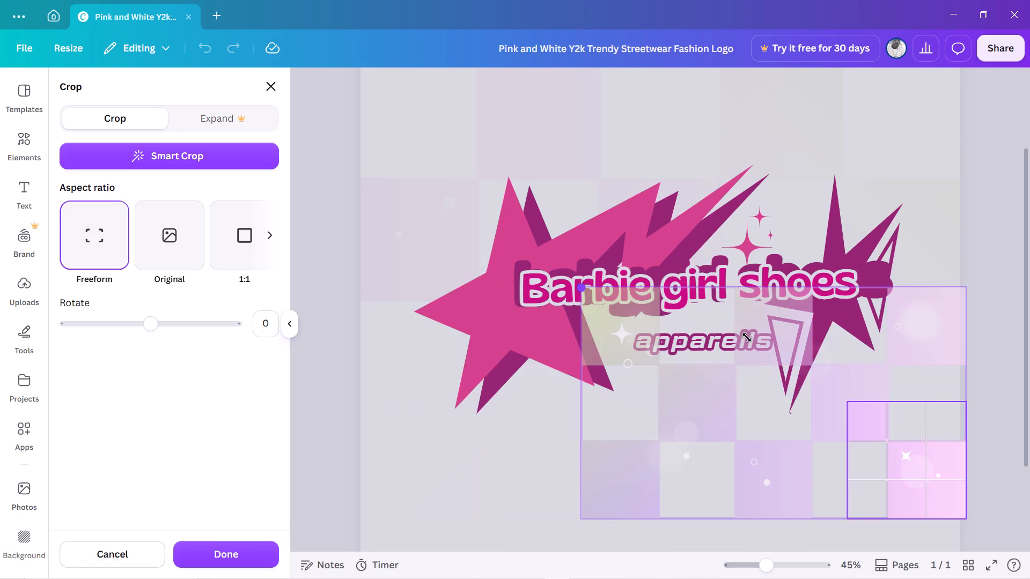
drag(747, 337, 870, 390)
Delete the cropped lower checkered background from the design.
click(869, 429)
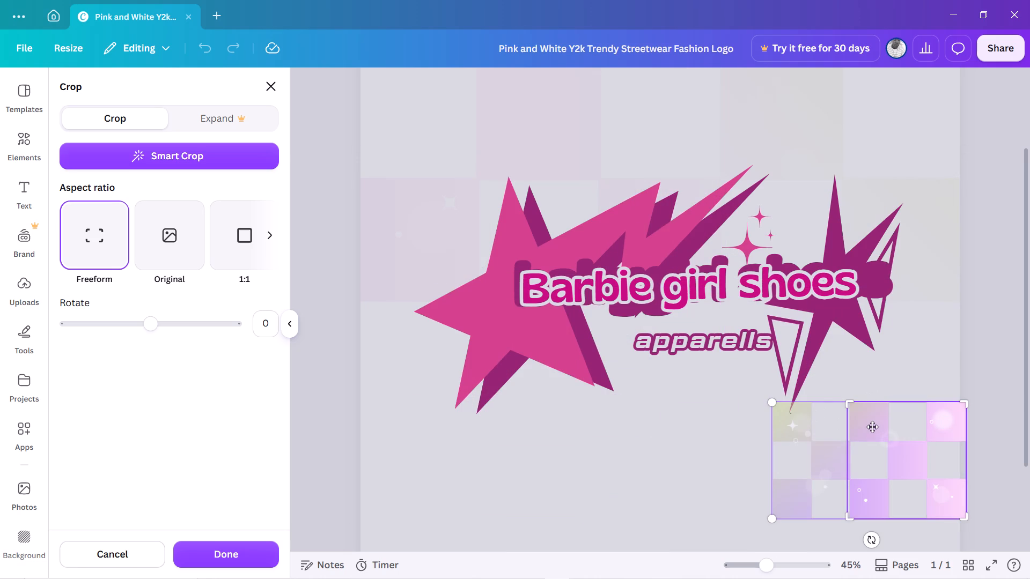
key(BackSpace)
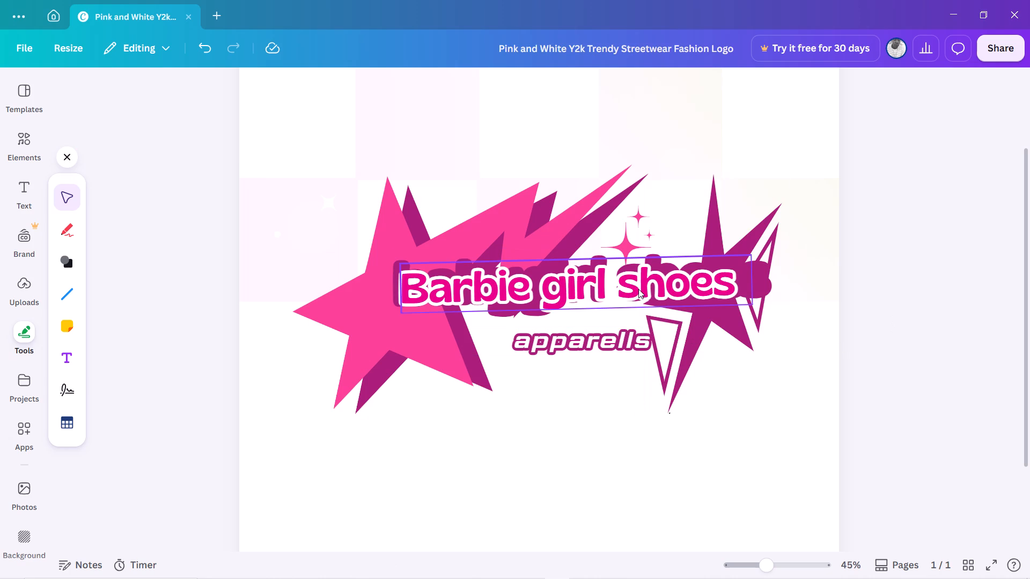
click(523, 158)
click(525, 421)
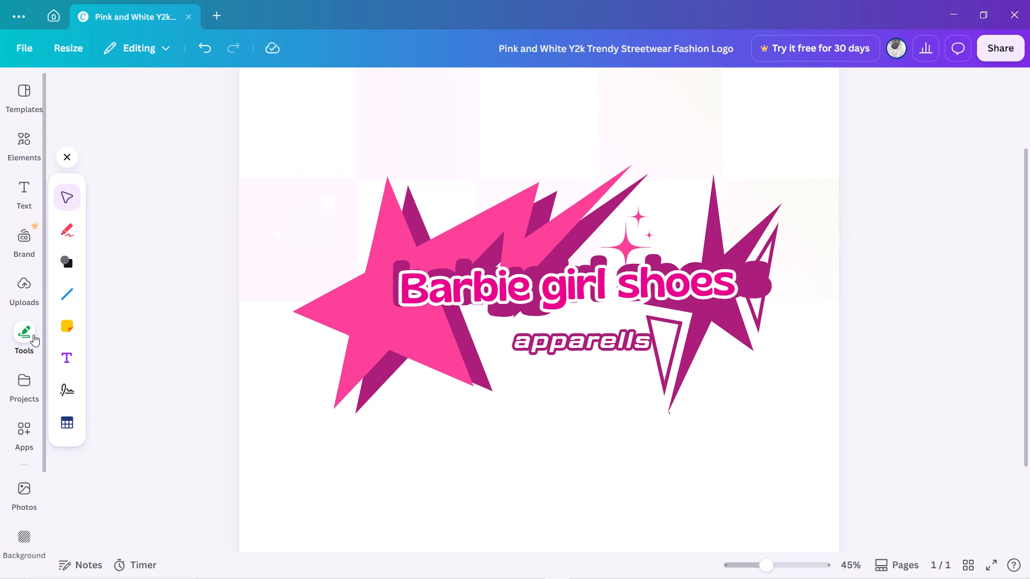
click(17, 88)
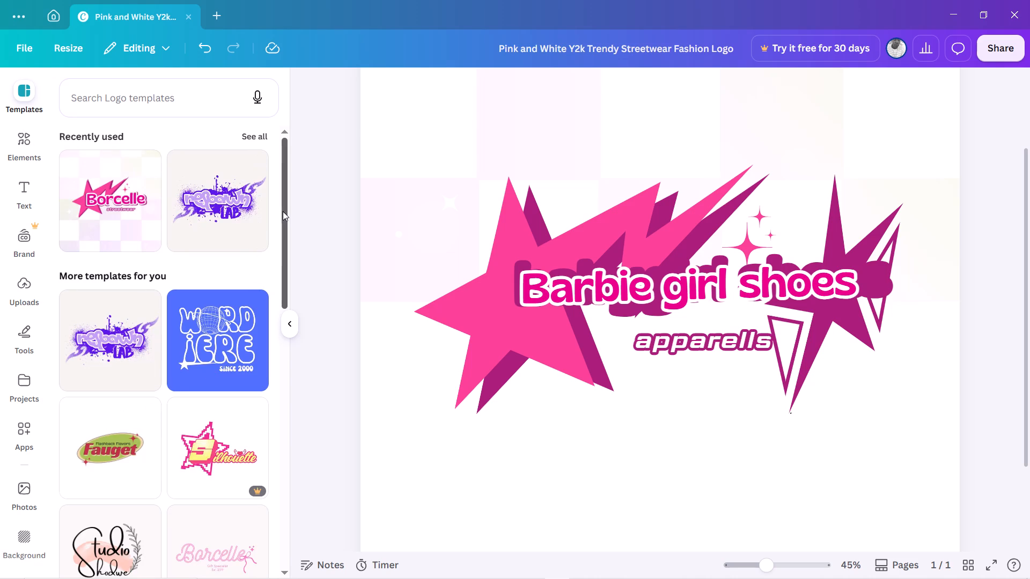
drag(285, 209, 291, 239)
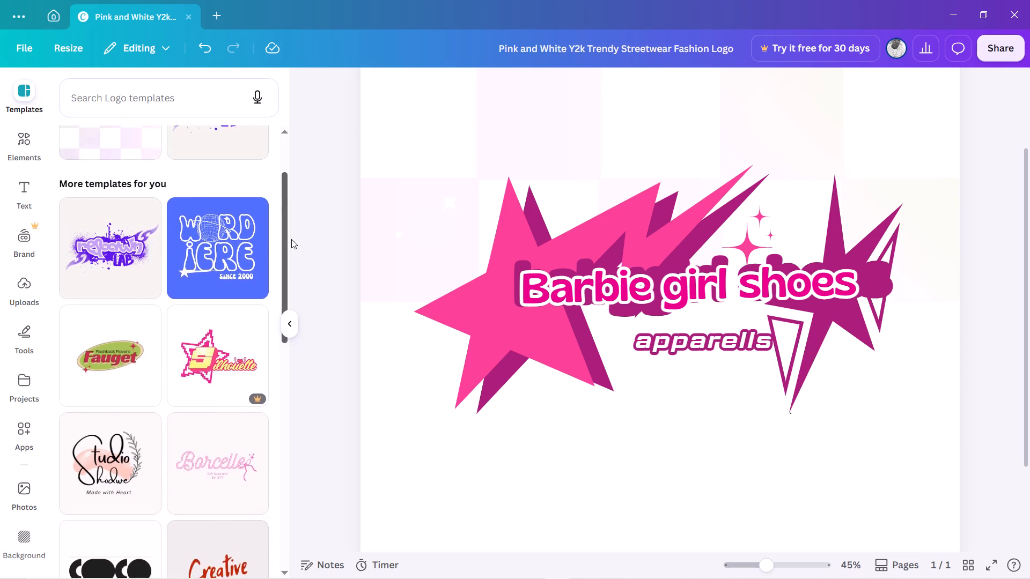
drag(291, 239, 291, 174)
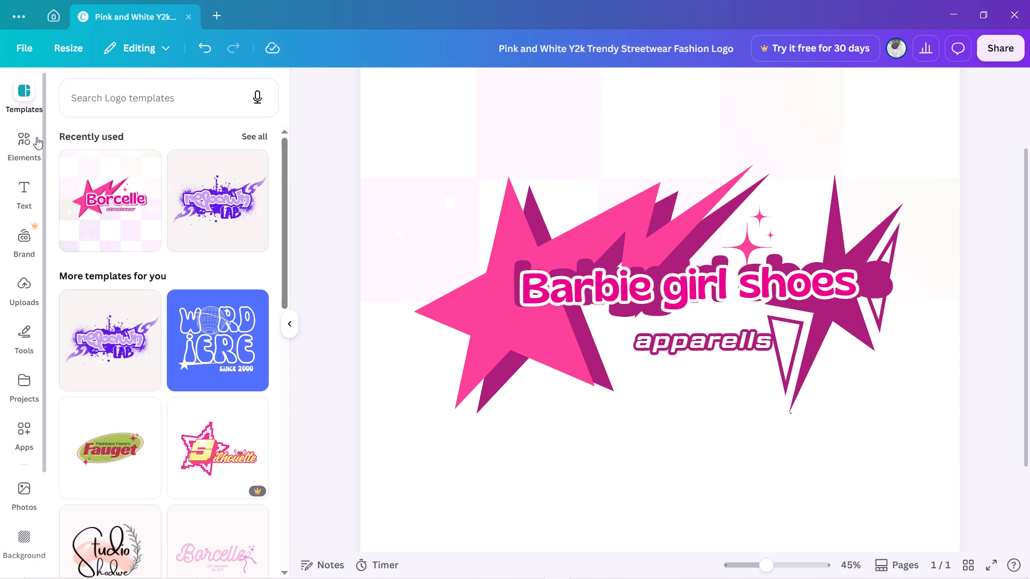
Add the tall black four-pointed sparkle from the Elements library's magic recommendations to the design.
click(27, 138)
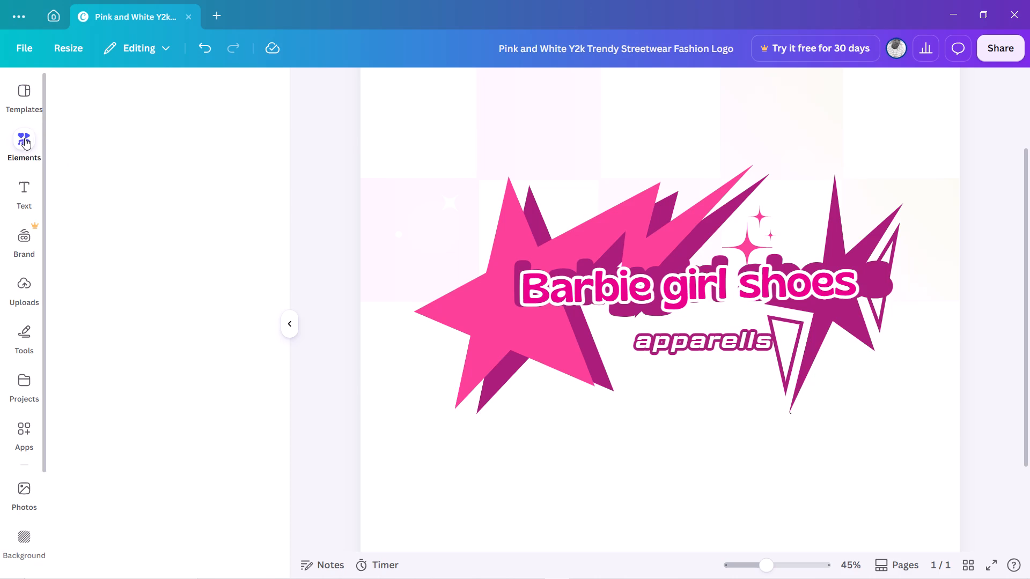
click(255, 230)
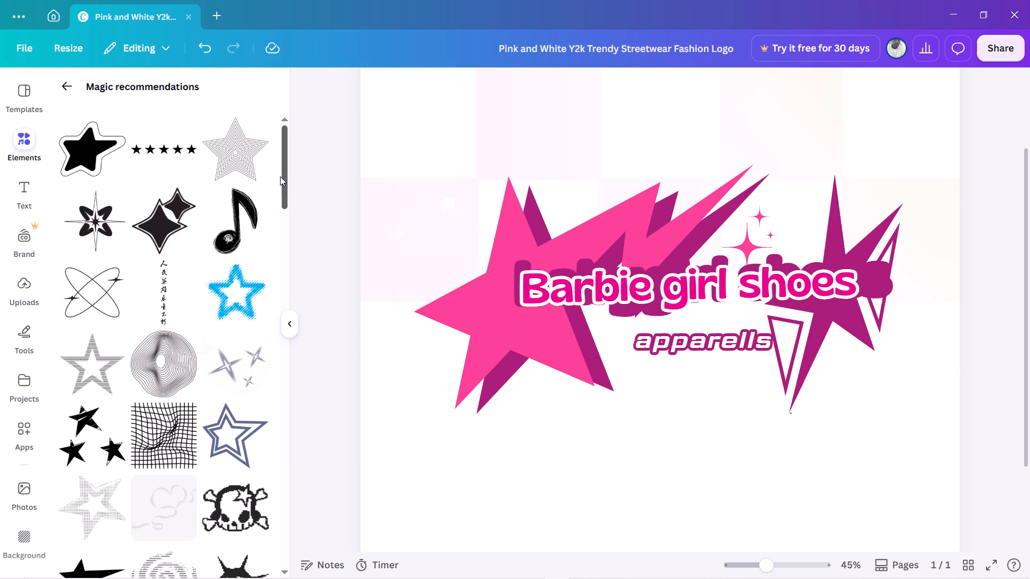
drag(284, 172, 296, 204)
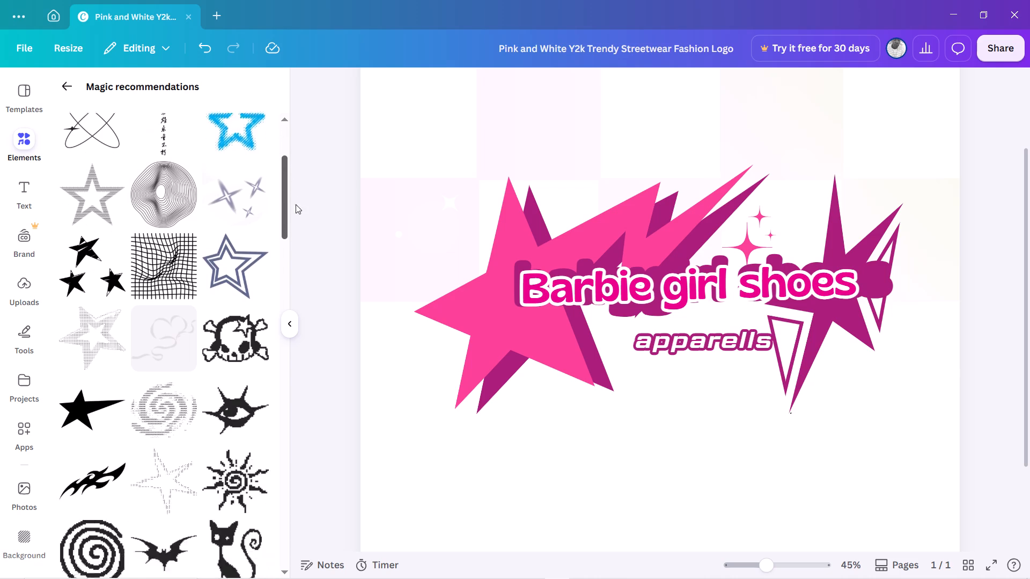
drag(296, 204, 286, 246)
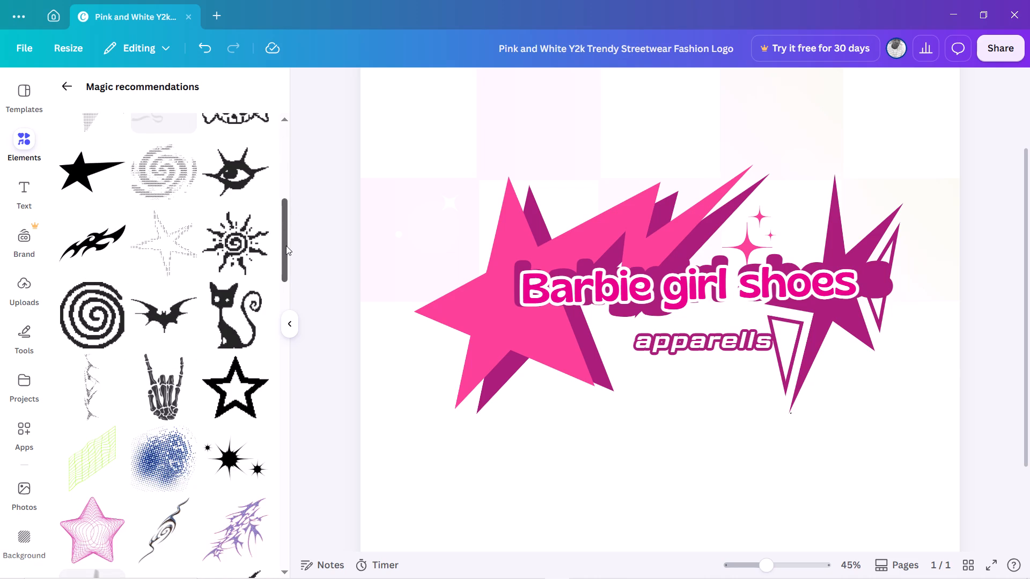
drag(286, 246, 277, 313)
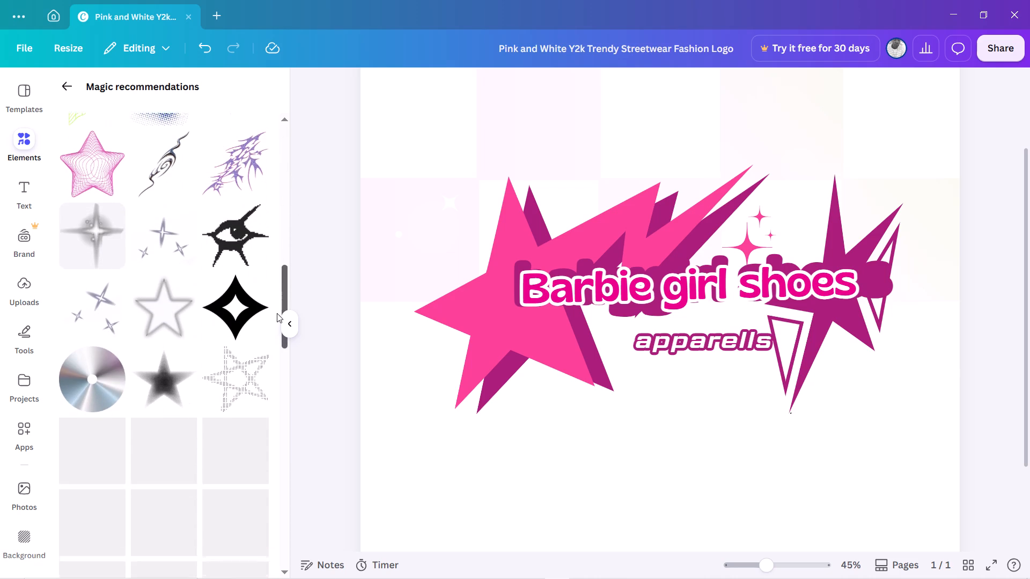
drag(277, 313, 275, 331)
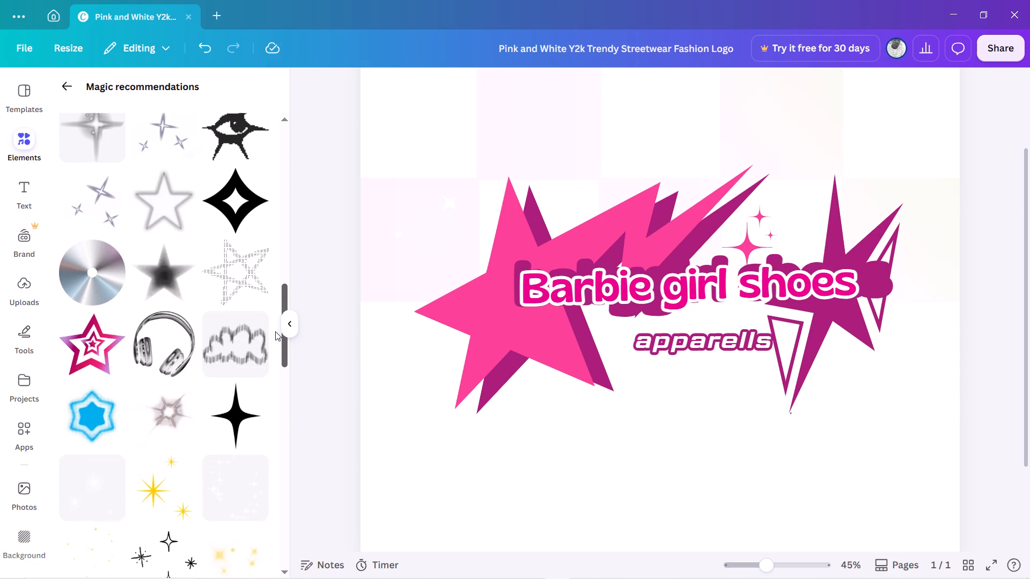
drag(275, 331, 268, 375)
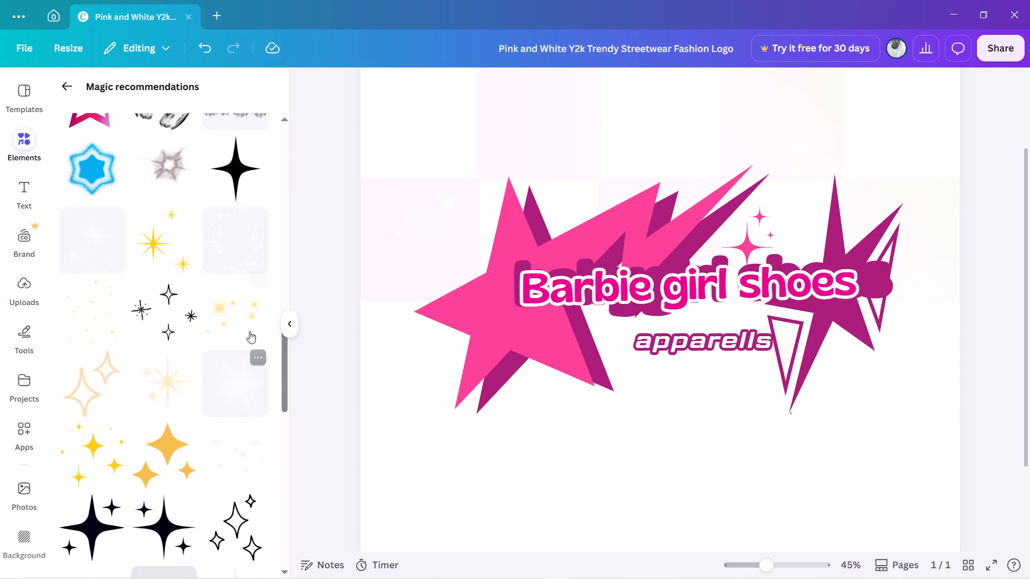
click(231, 169)
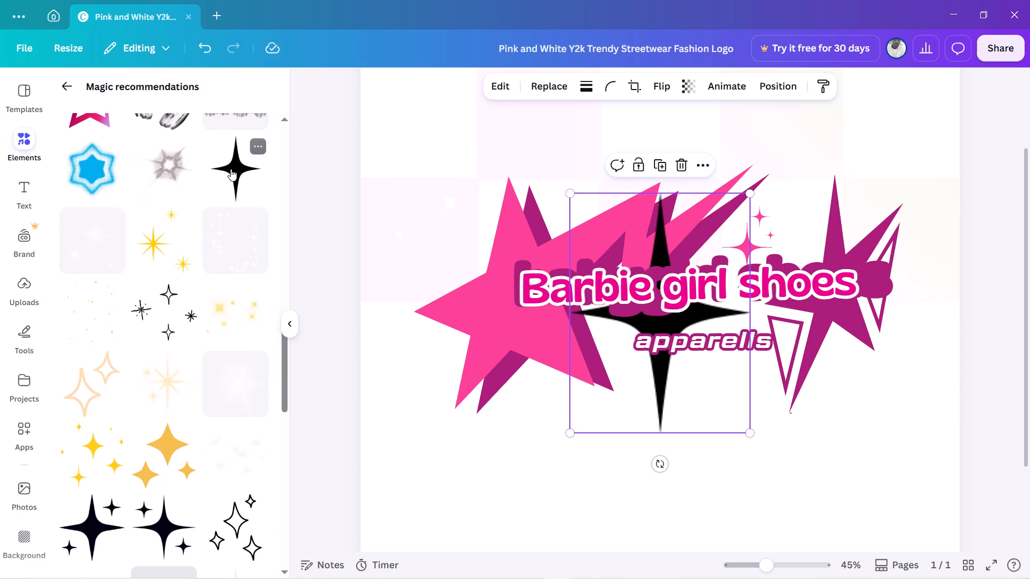
Shrink the black sparkle and place it above the pink sparkles, between the pink bolt's tip and the magenta starburst.
drag(569, 437, 664, 228)
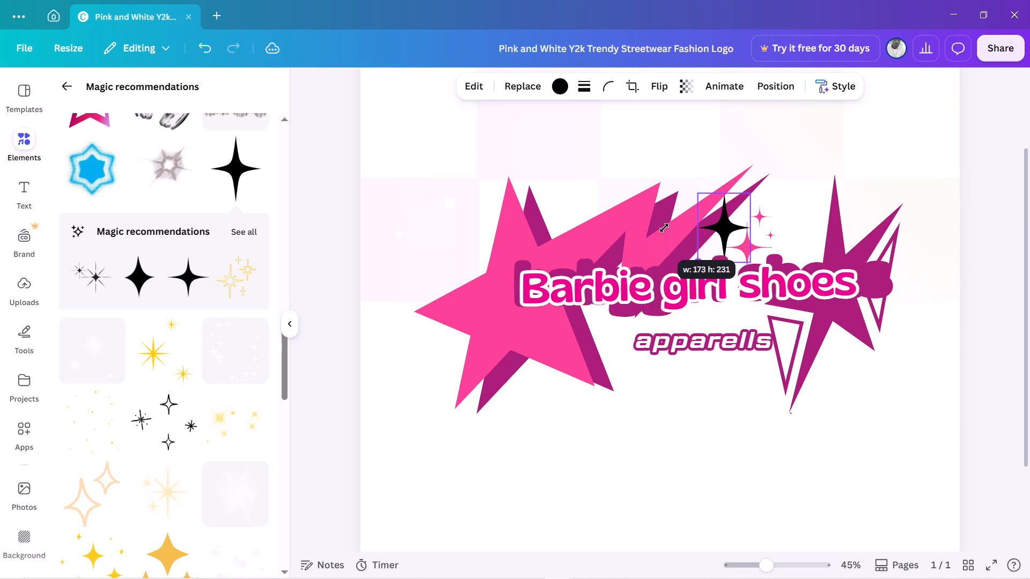
drag(664, 228, 666, 221)
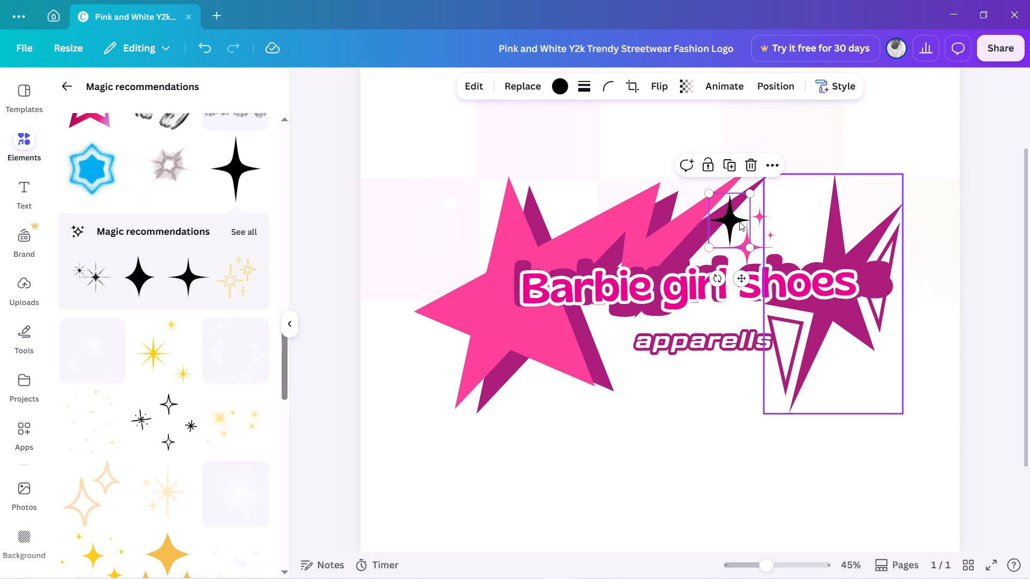
drag(740, 278, 735, 259)
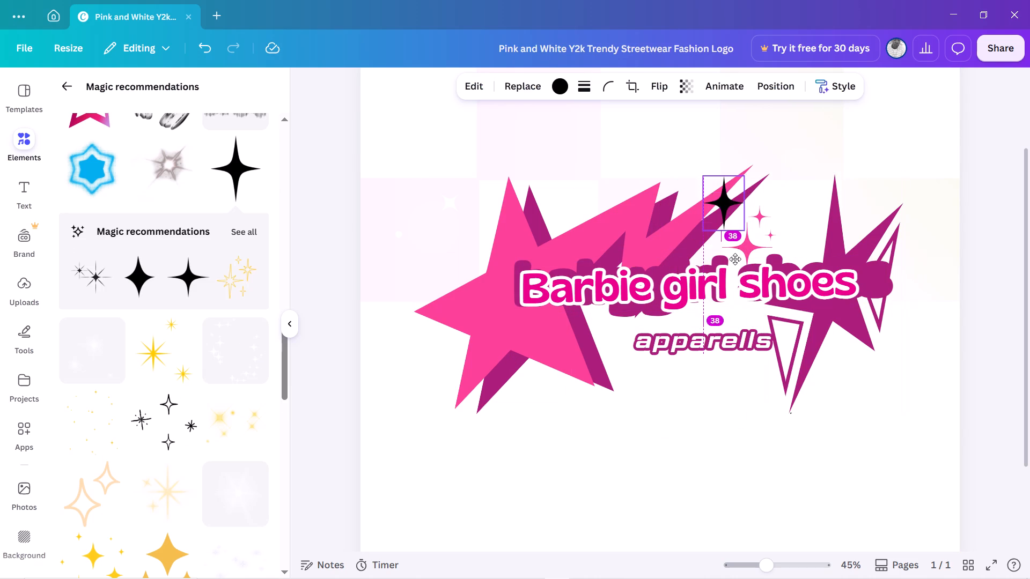
drag(735, 259, 752, 191)
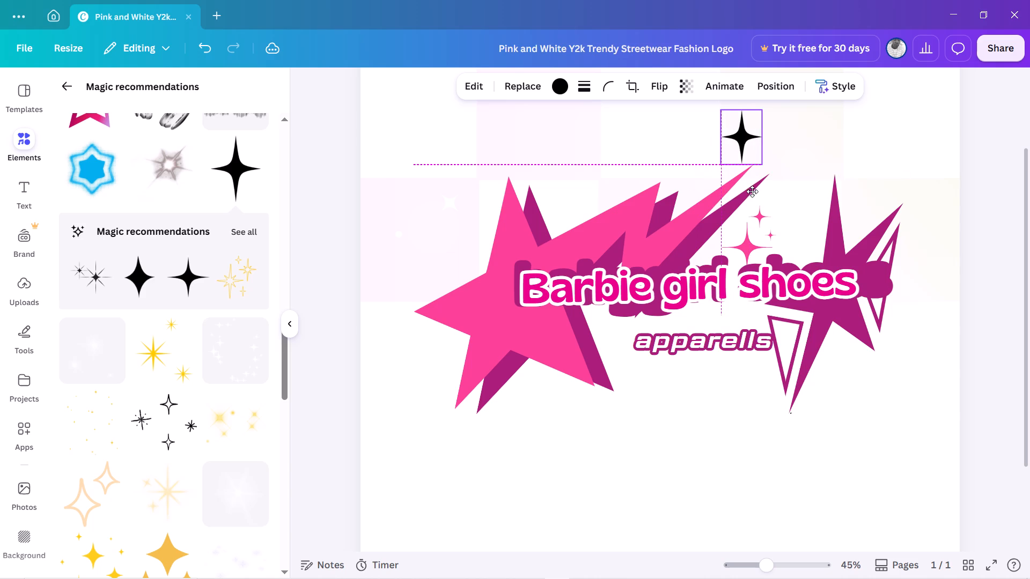
drag(752, 191, 804, 226)
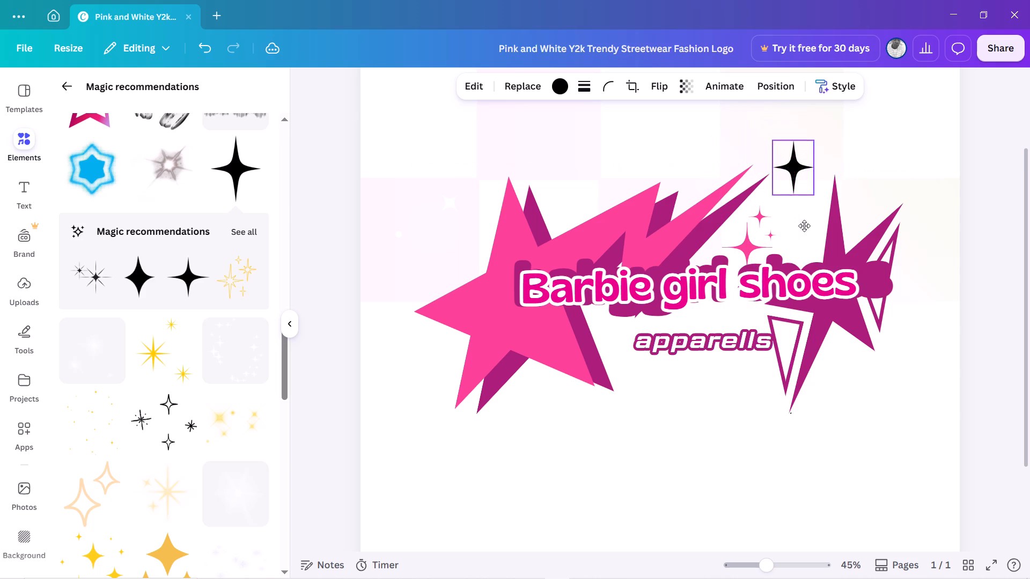
drag(804, 226, 798, 234)
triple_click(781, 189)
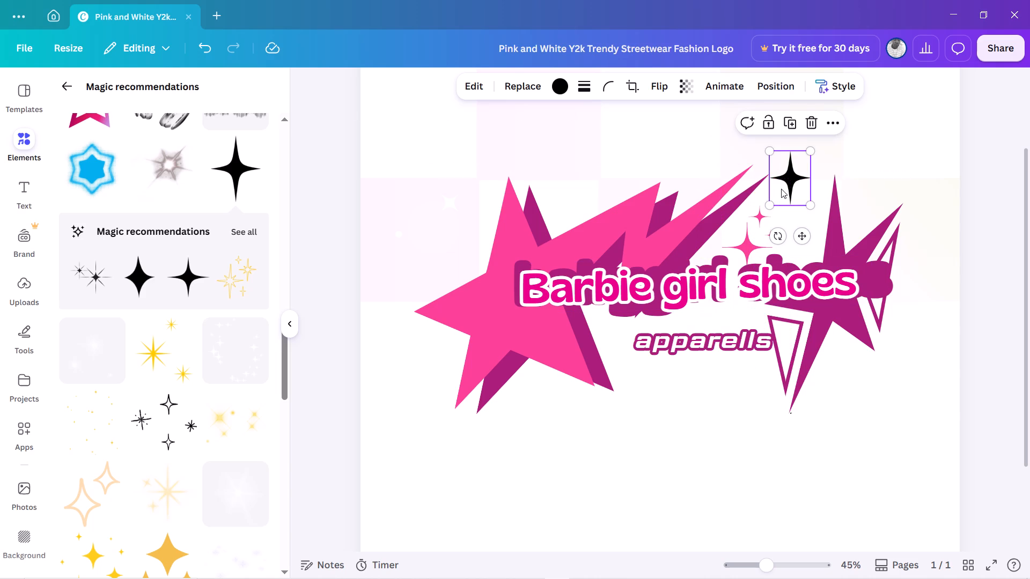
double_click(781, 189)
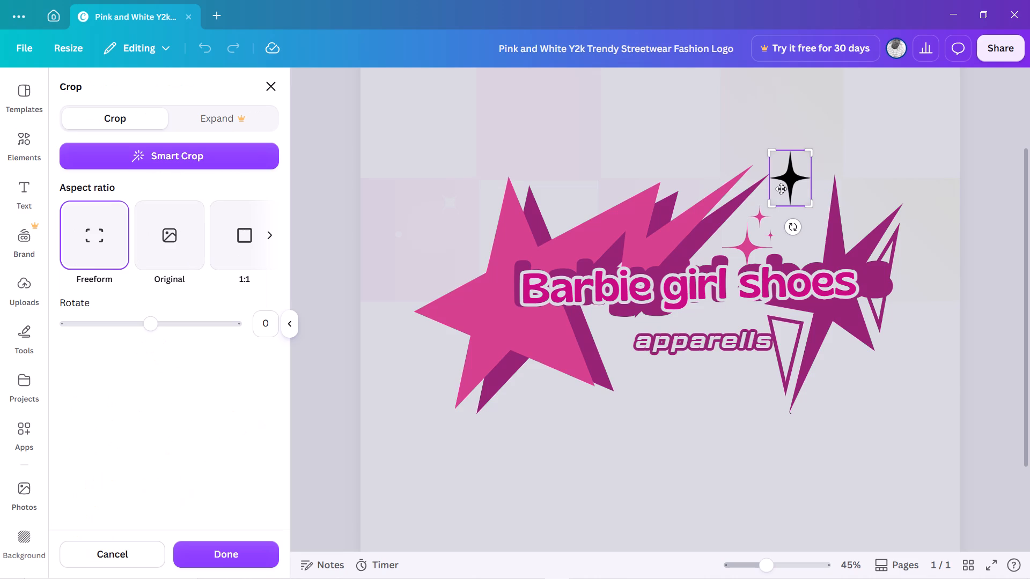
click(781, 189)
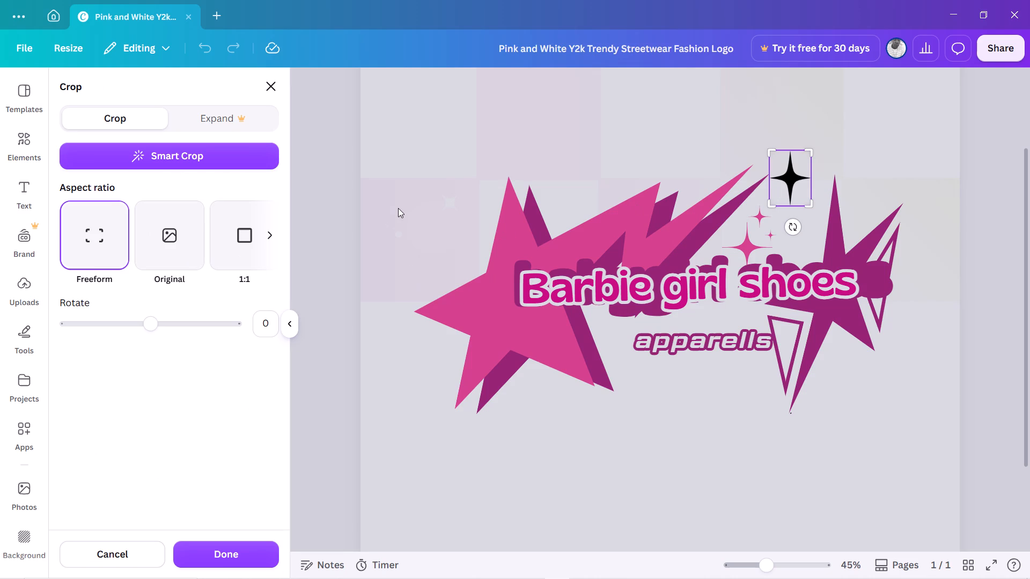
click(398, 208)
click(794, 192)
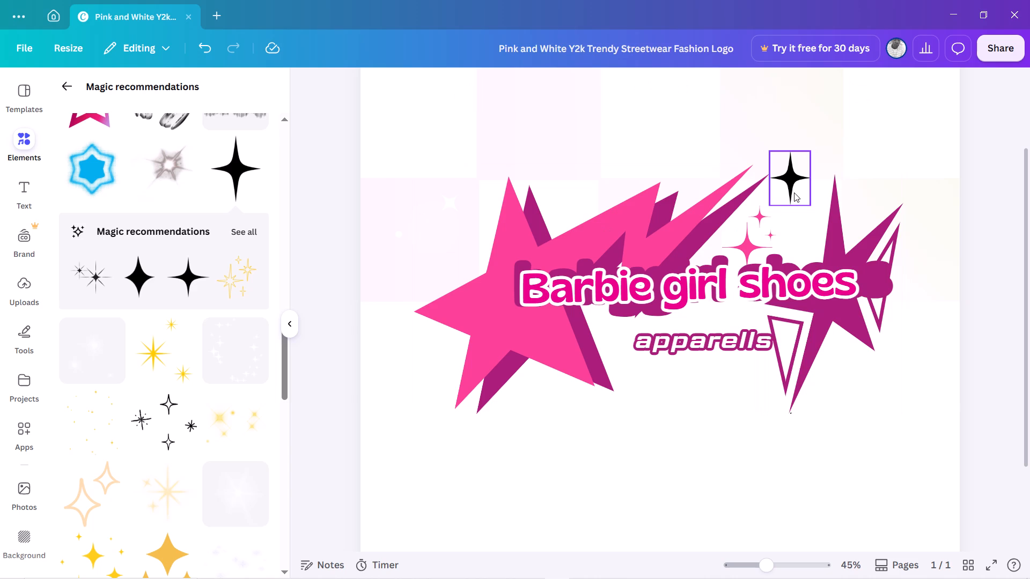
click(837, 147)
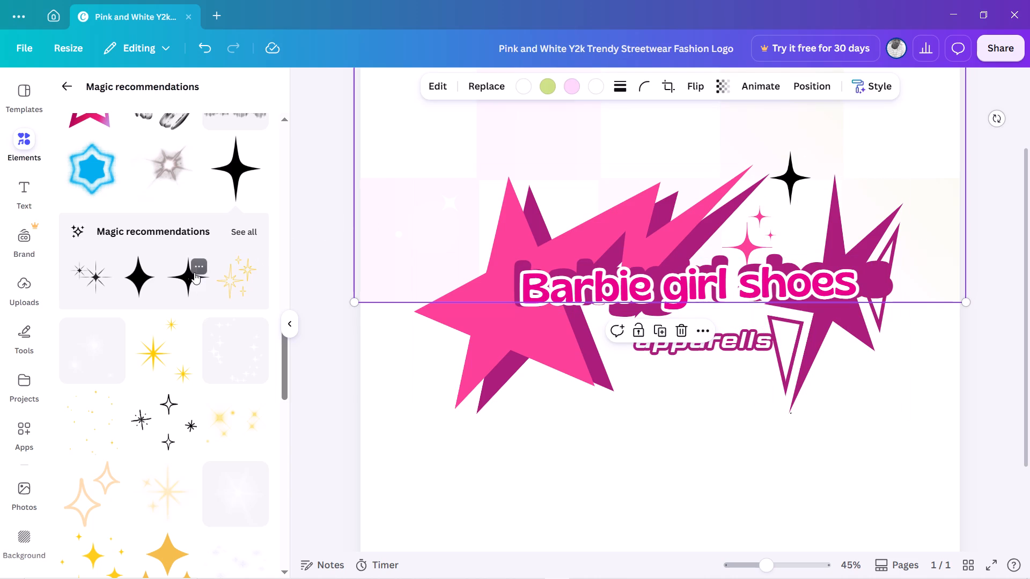
Add another black four-pointed sparkle, shrink it to a tiny accent and place it between the large black sparkle and the pink sparkles.
drag(189, 271, 205, 279)
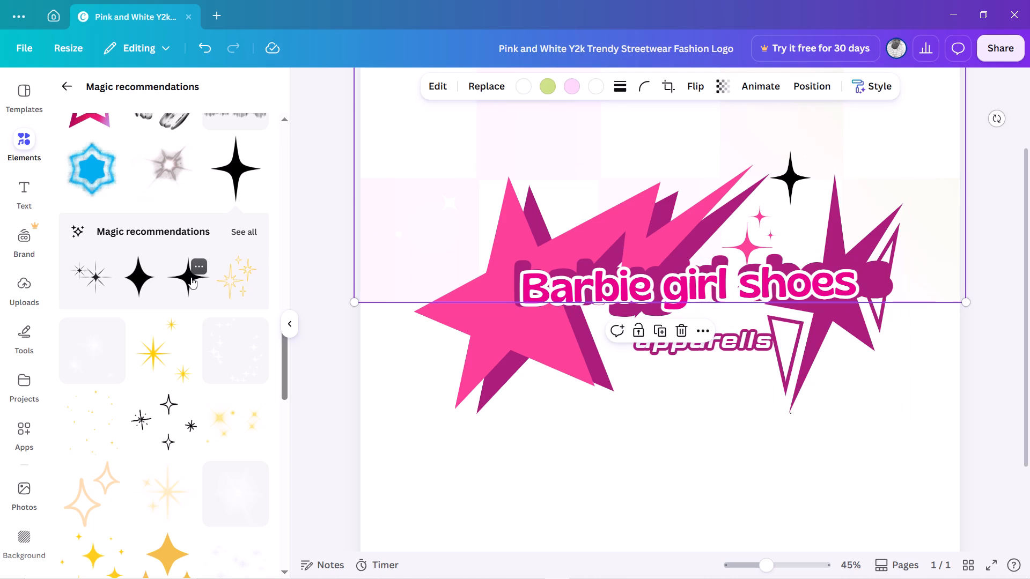
click(190, 275)
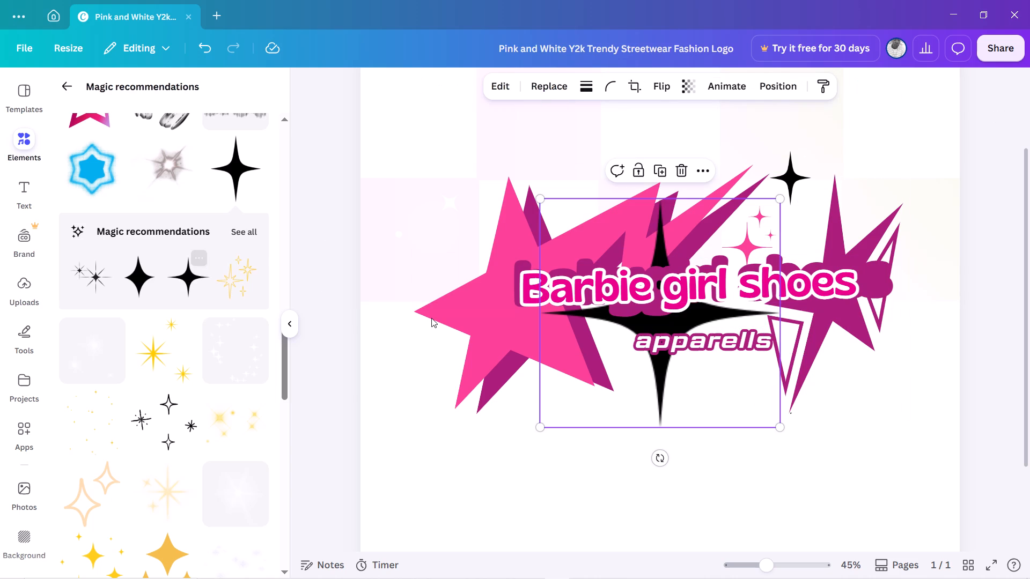
drag(539, 427, 580, 387)
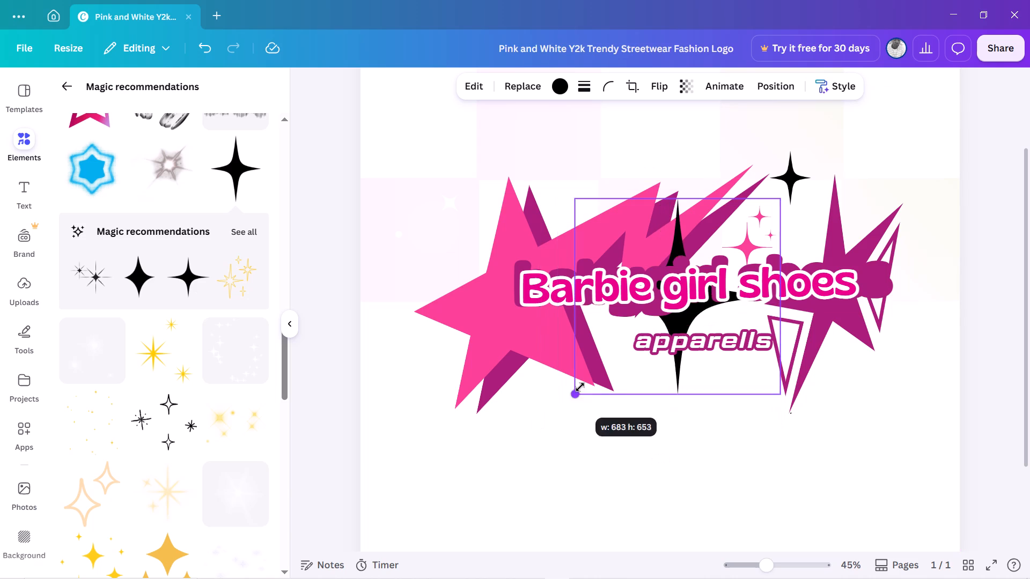
drag(580, 387, 763, 213)
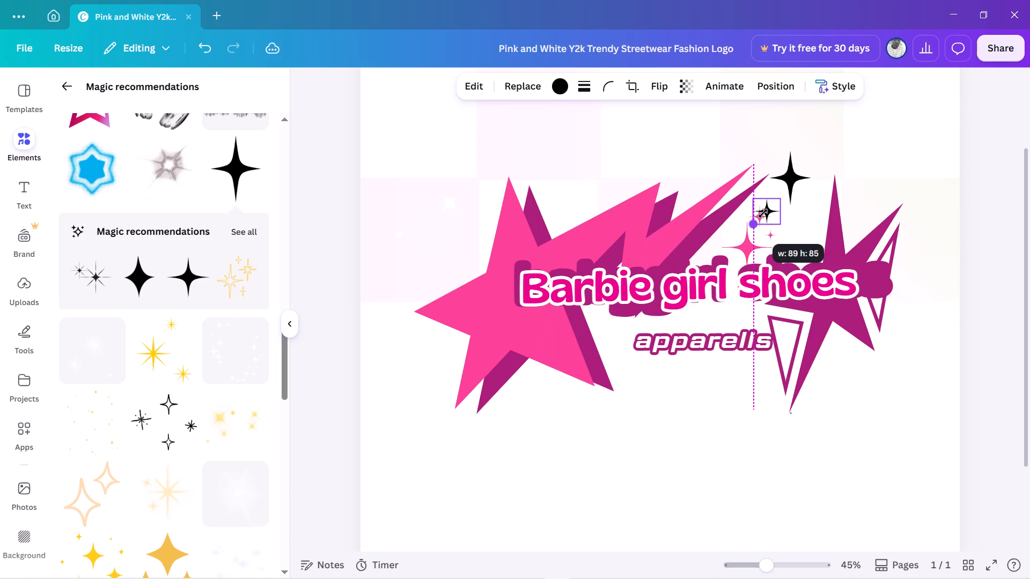
drag(763, 213, 769, 208)
click(805, 418)
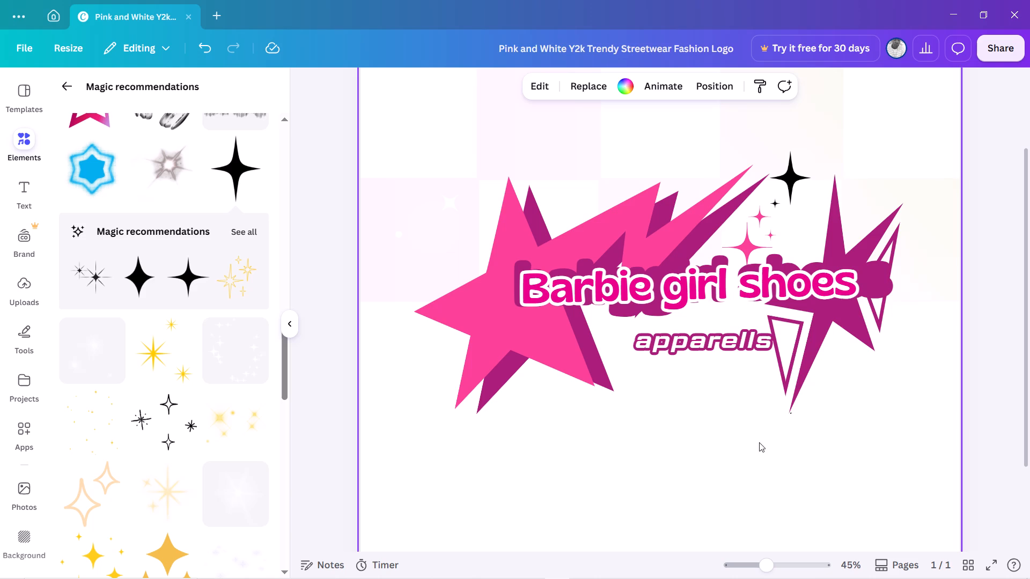
Change the "Barbie girl shoes" front lettering's text colour to black #000000.
triple_click(604, 298)
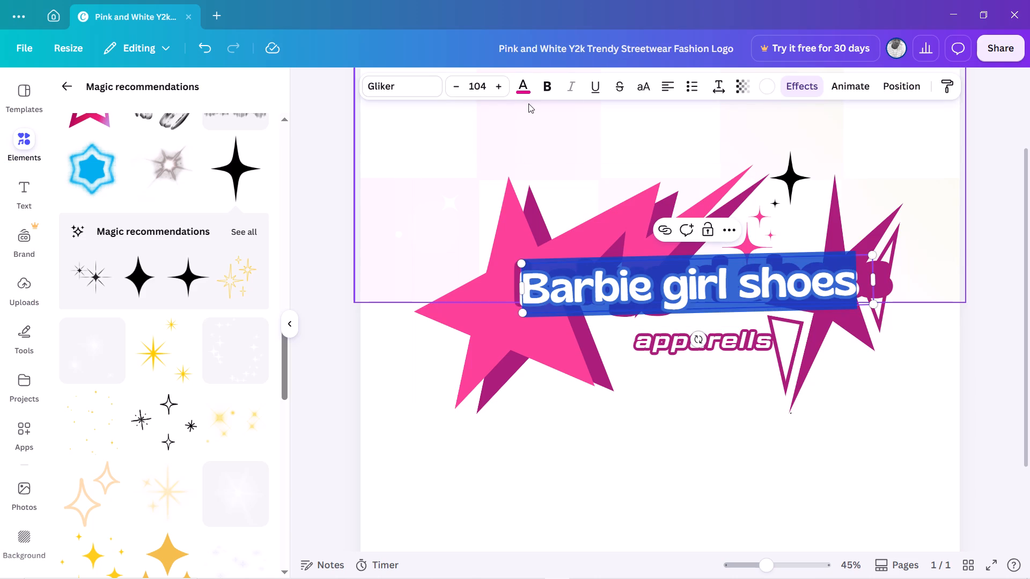
click(523, 86)
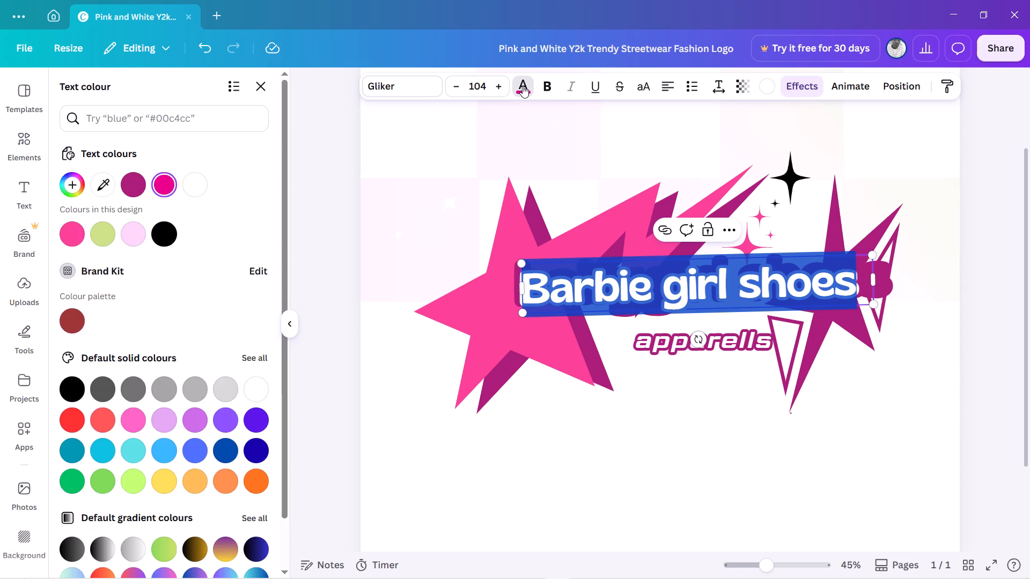
click(165, 239)
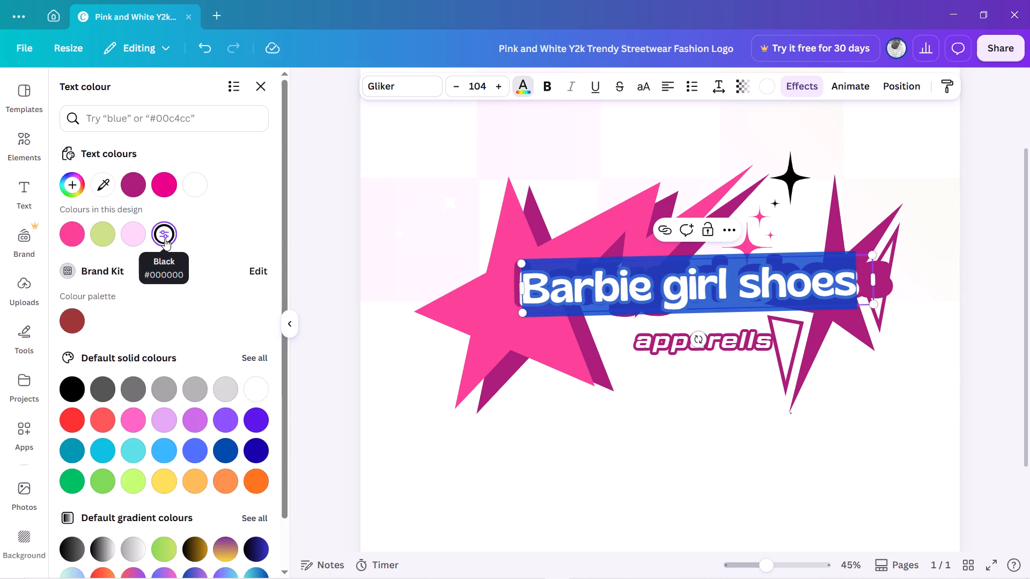
click(636, 449)
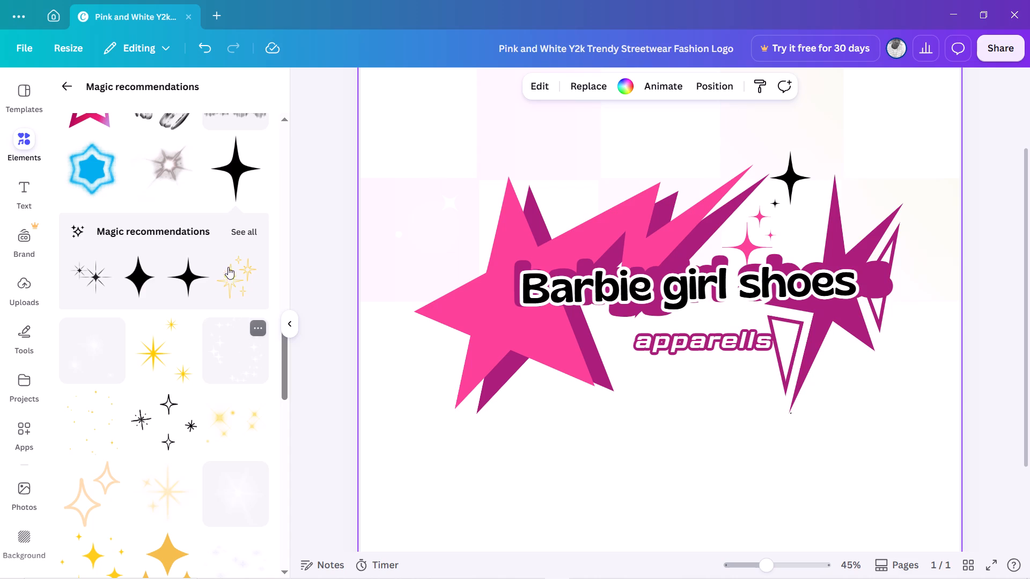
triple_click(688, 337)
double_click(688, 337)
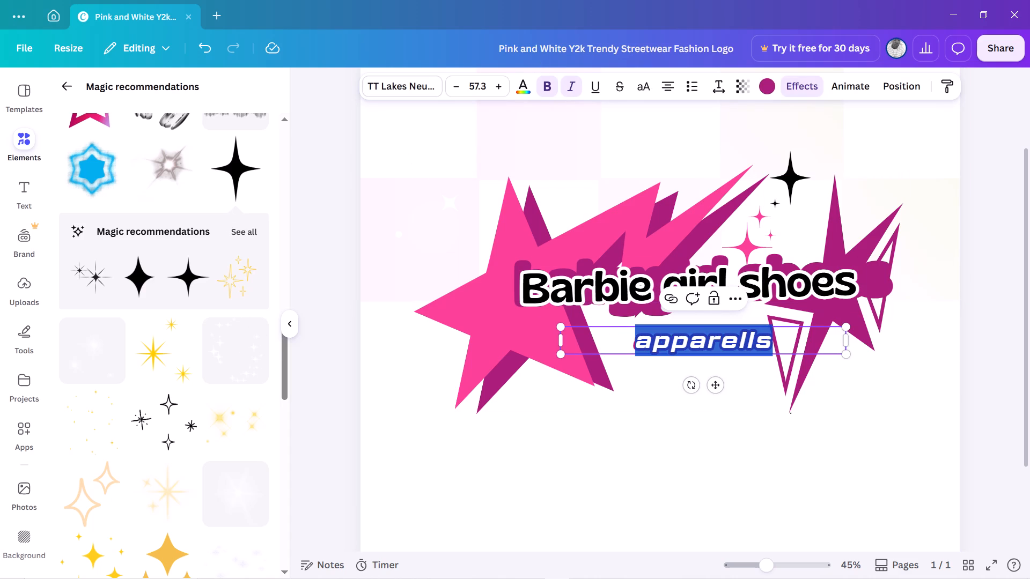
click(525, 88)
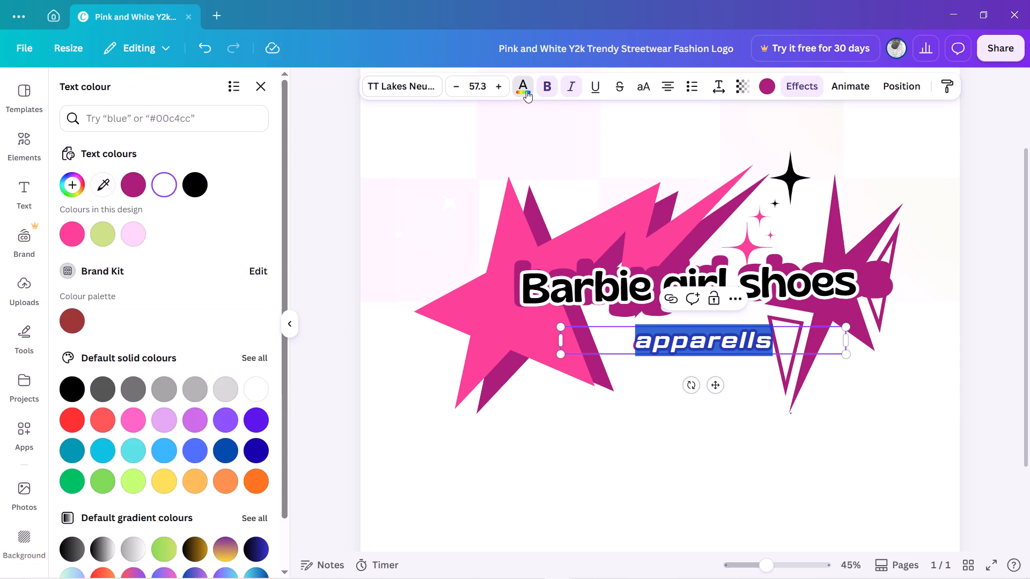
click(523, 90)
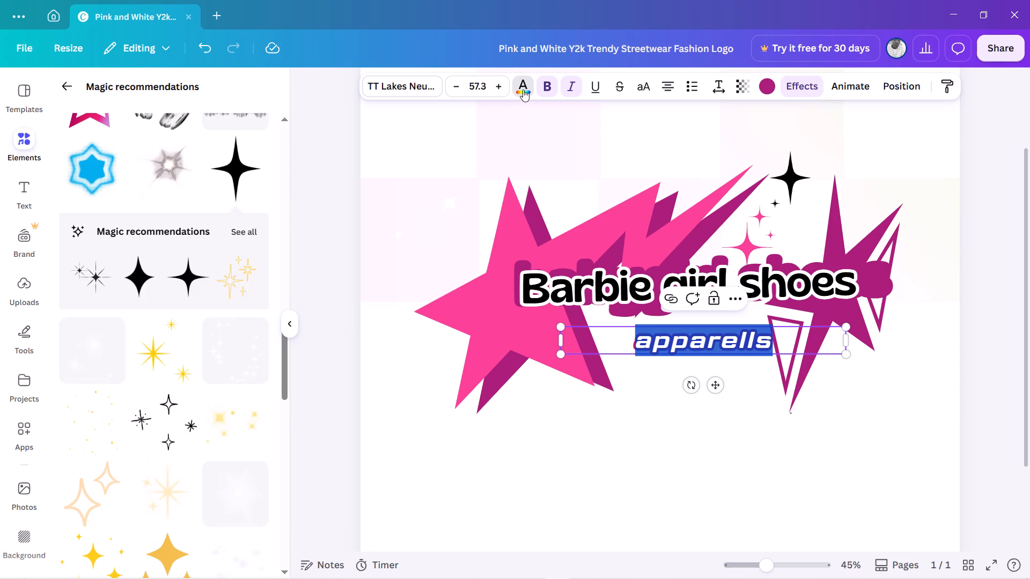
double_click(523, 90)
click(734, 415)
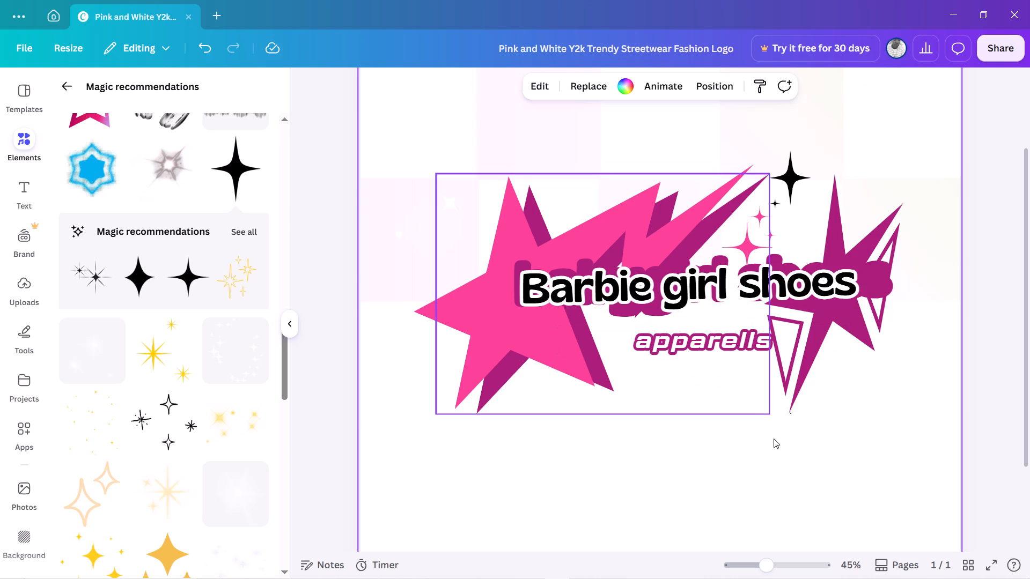
Change the "apparells" text colour to black #000000.
triple_click(708, 346)
double_click(708, 346)
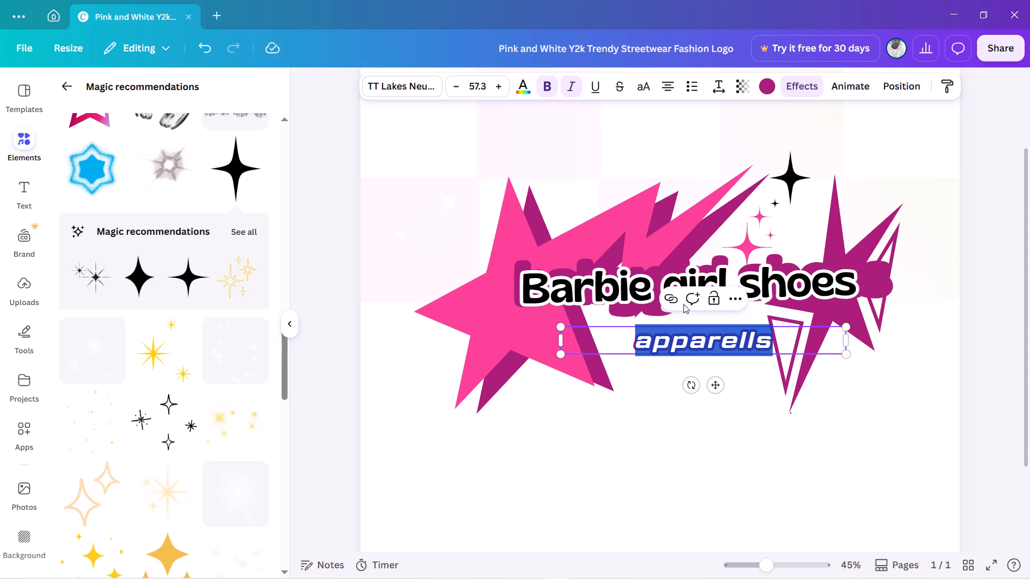
click(527, 88)
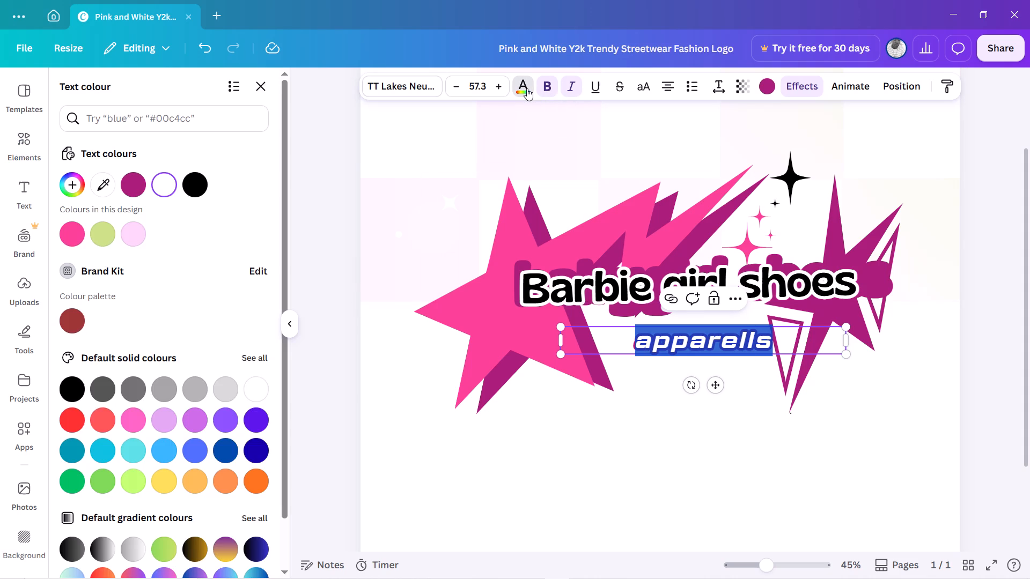
click(194, 184)
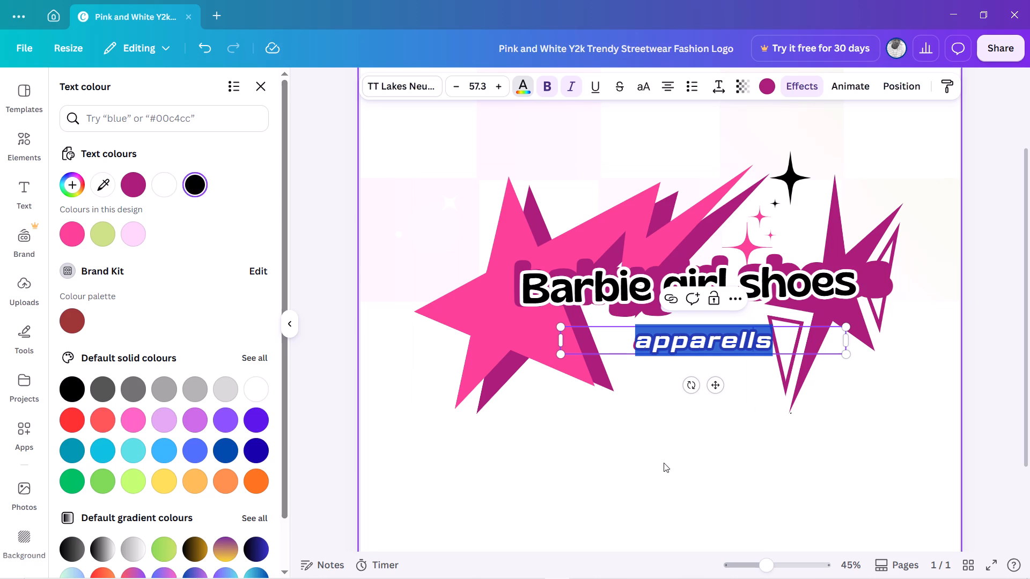
click(657, 458)
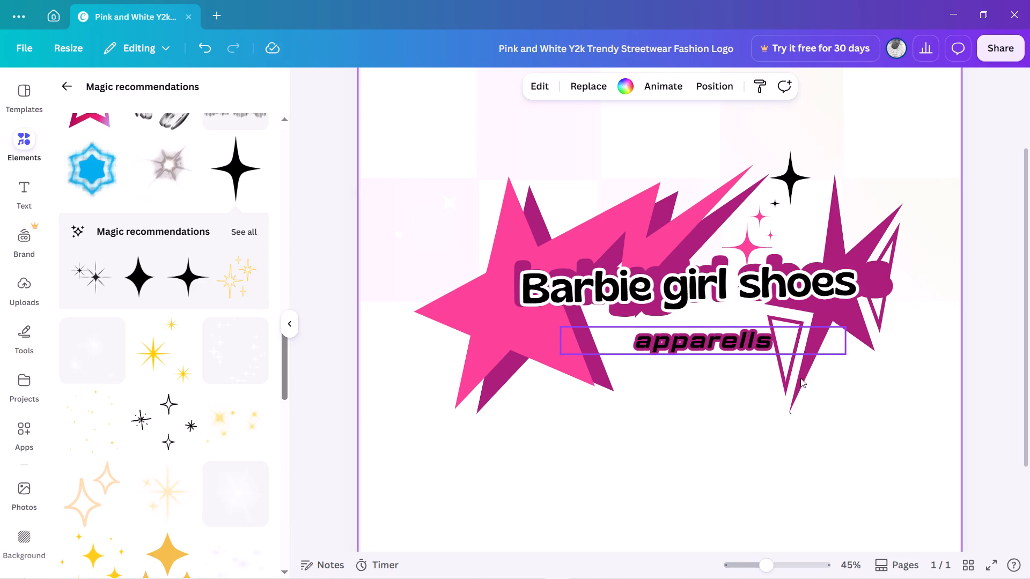
click(876, 438)
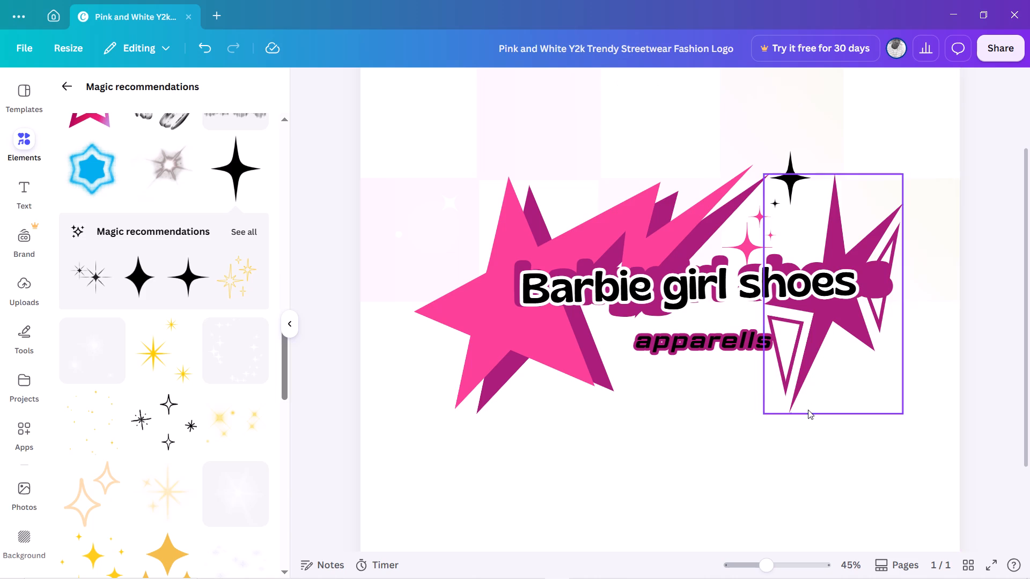
Recolour the pink sparkle cluster above "shoes" to black.
triple_click(755, 225)
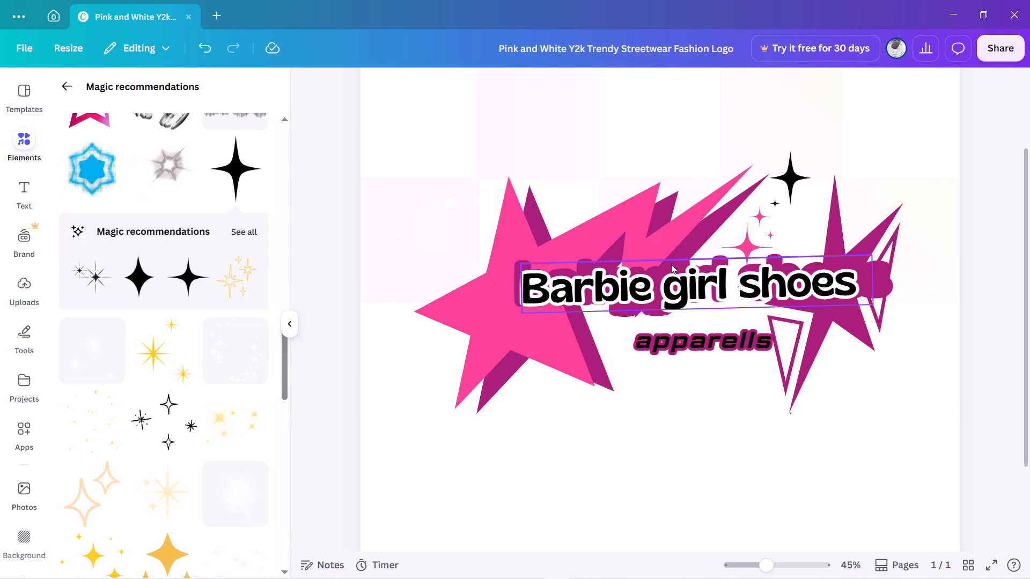
triple_click(758, 234)
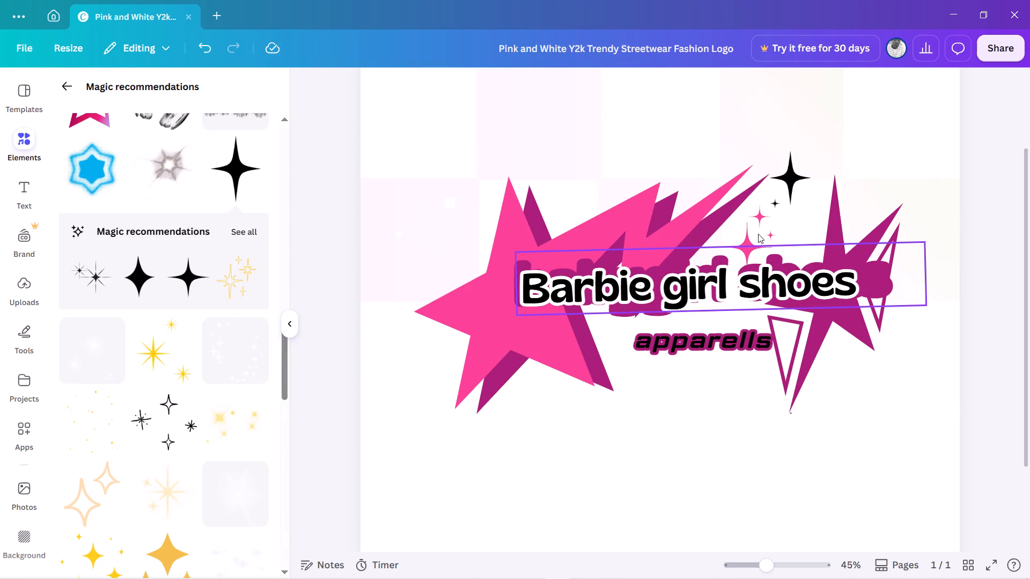
click(758, 233)
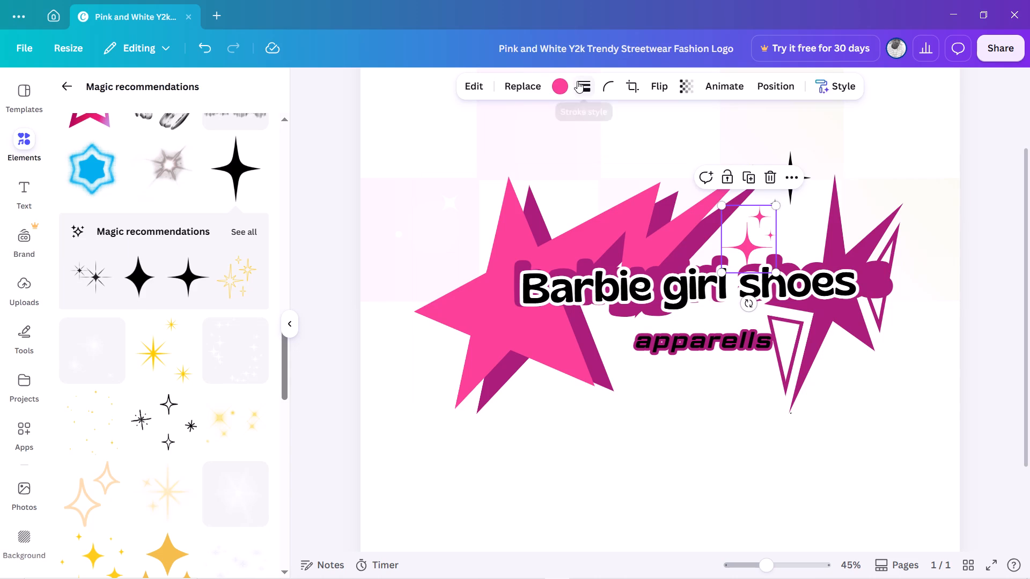
click(564, 85)
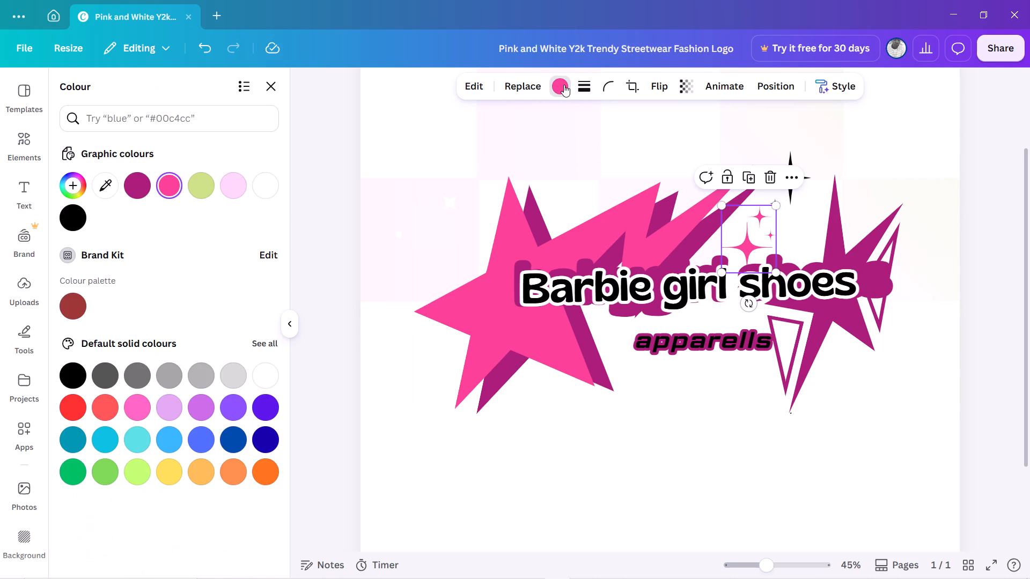
click(69, 218)
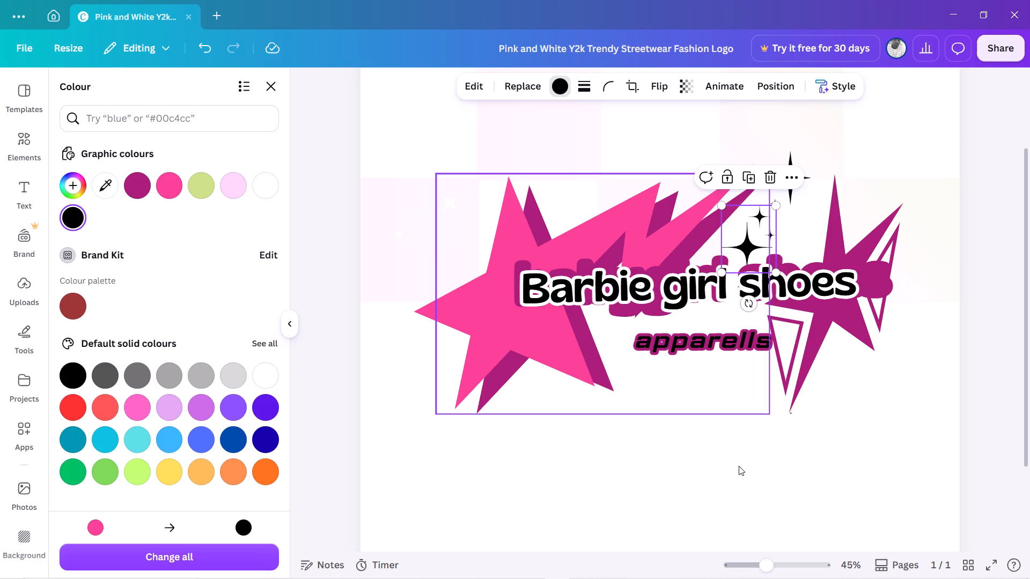
click(766, 452)
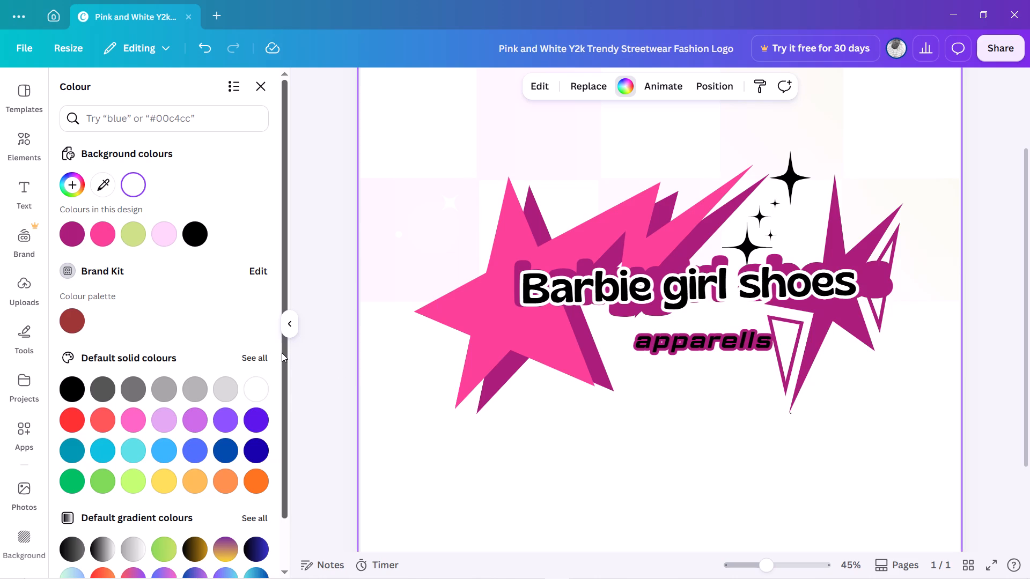
Add the grey and blue ribbon swoosh graphic from the Elements library's magic recommendations to the design.
drag(282, 353, 288, 277)
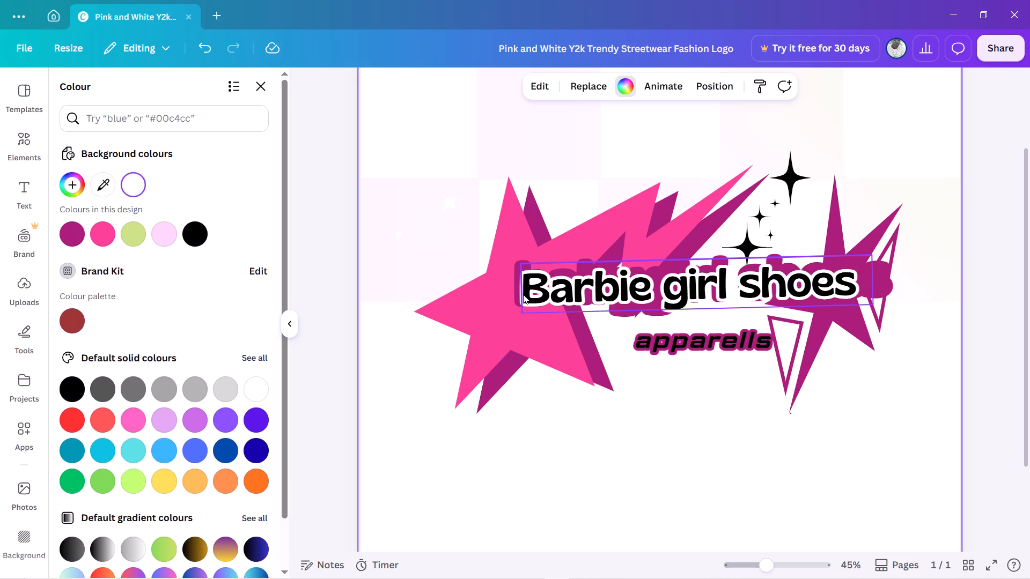
click(880, 280)
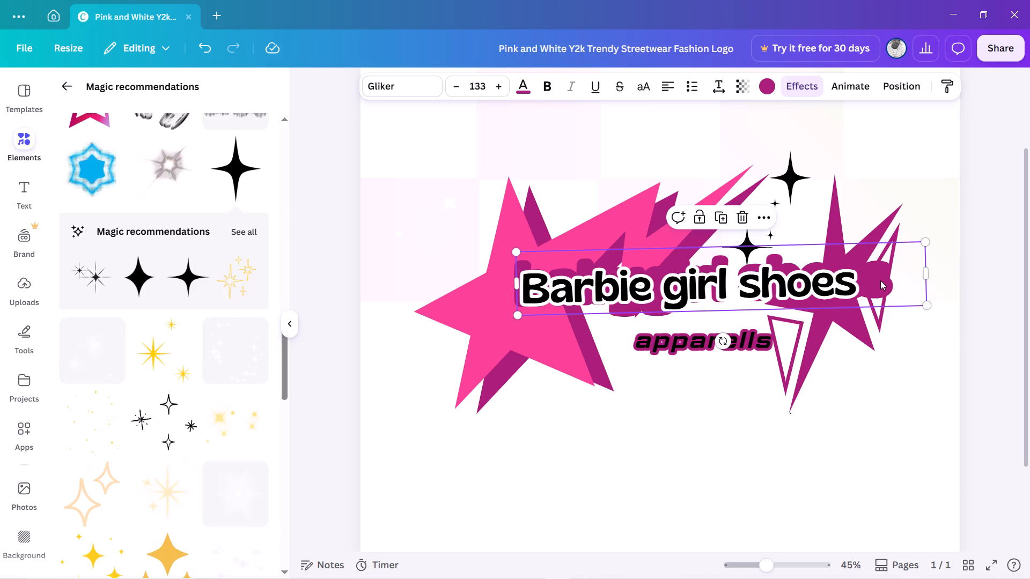
drag(283, 360, 288, 400)
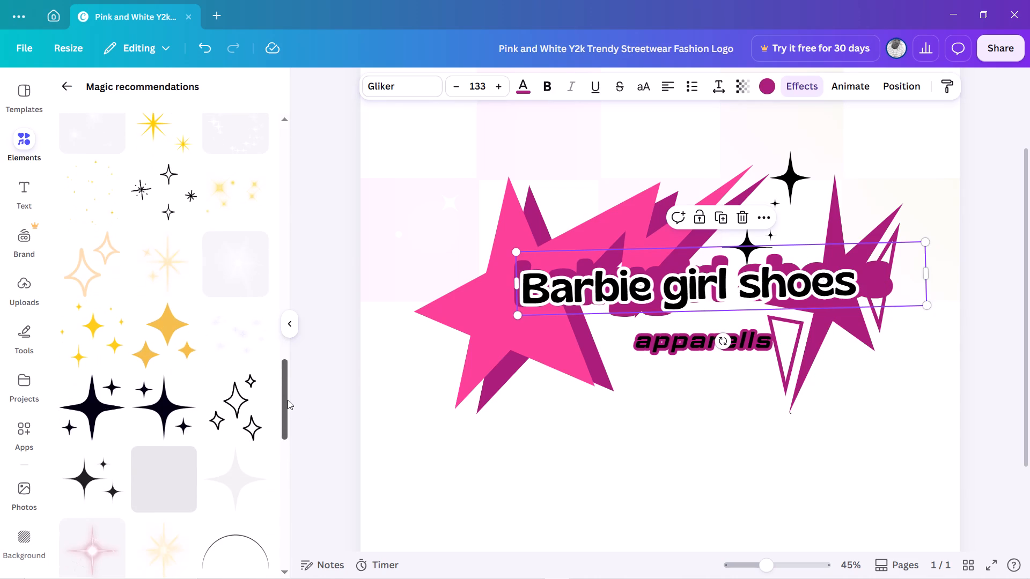
drag(288, 400, 292, 416)
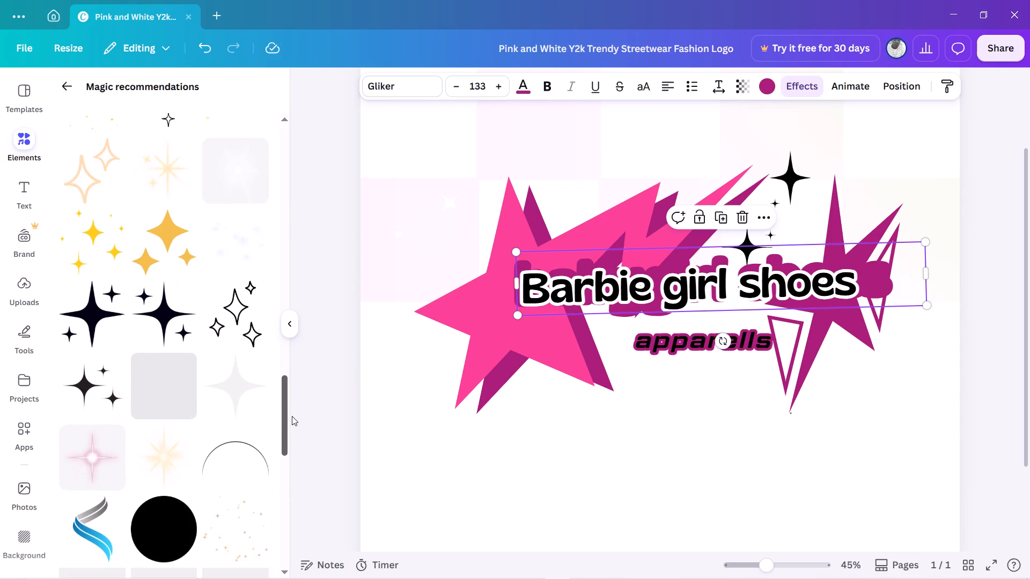
drag(292, 416, 291, 427)
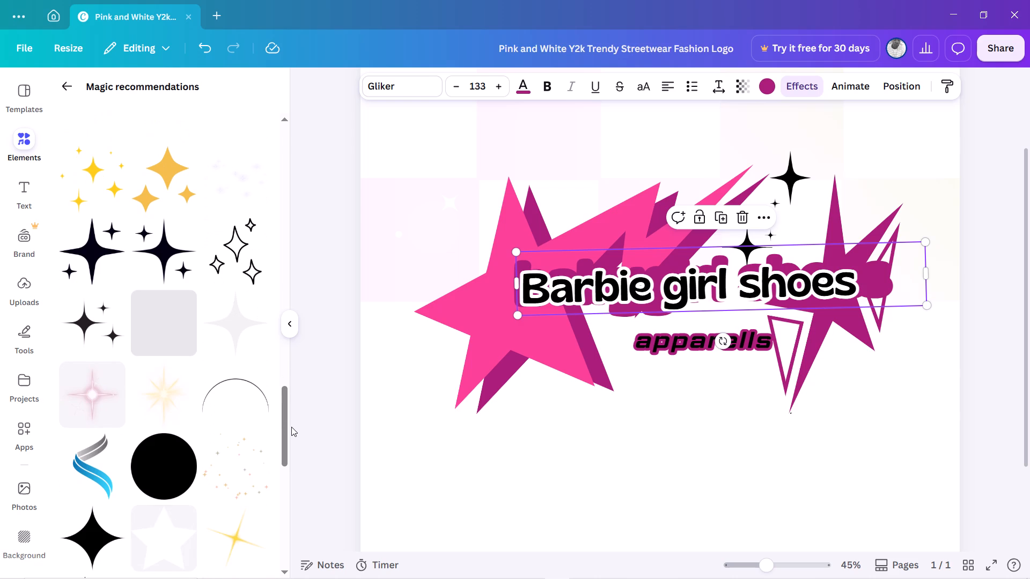
click(87, 464)
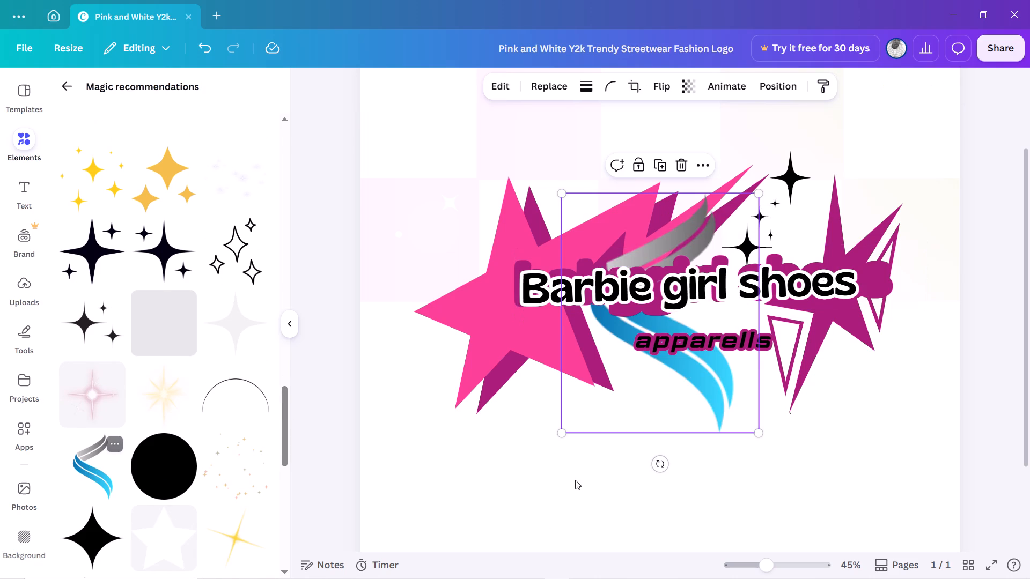
Shrink the grey and blue ribbon swoosh to a small accent and place it above the black sparkles, over the magenta star's upper tip.
drag(557, 435, 560, 430)
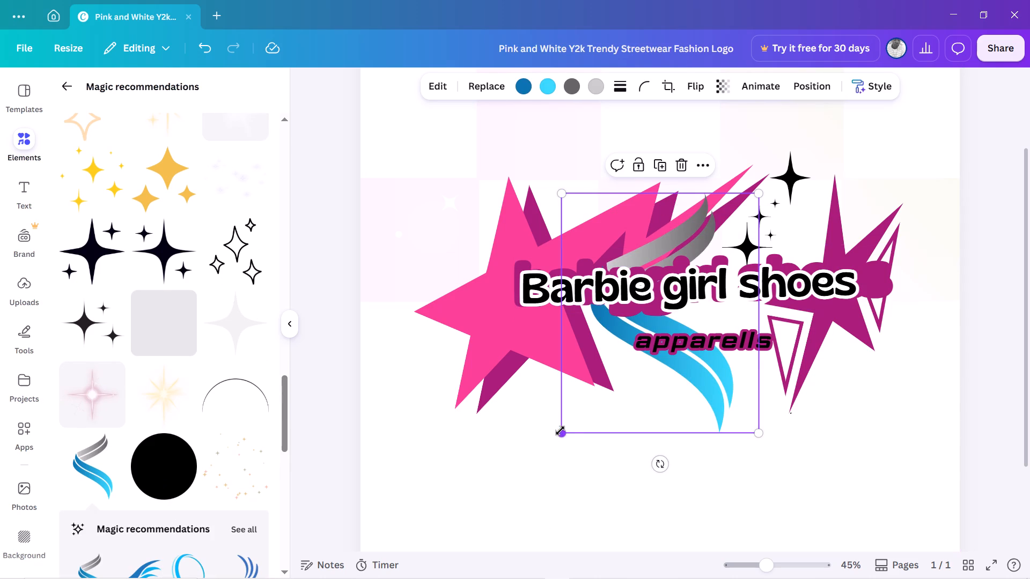
drag(560, 430, 676, 273)
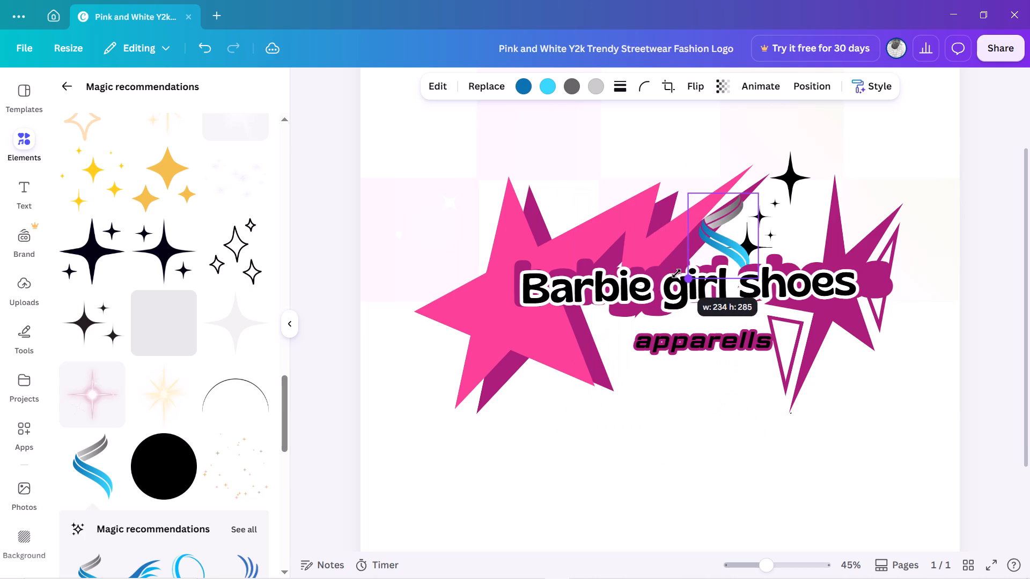
drag(676, 273, 687, 255)
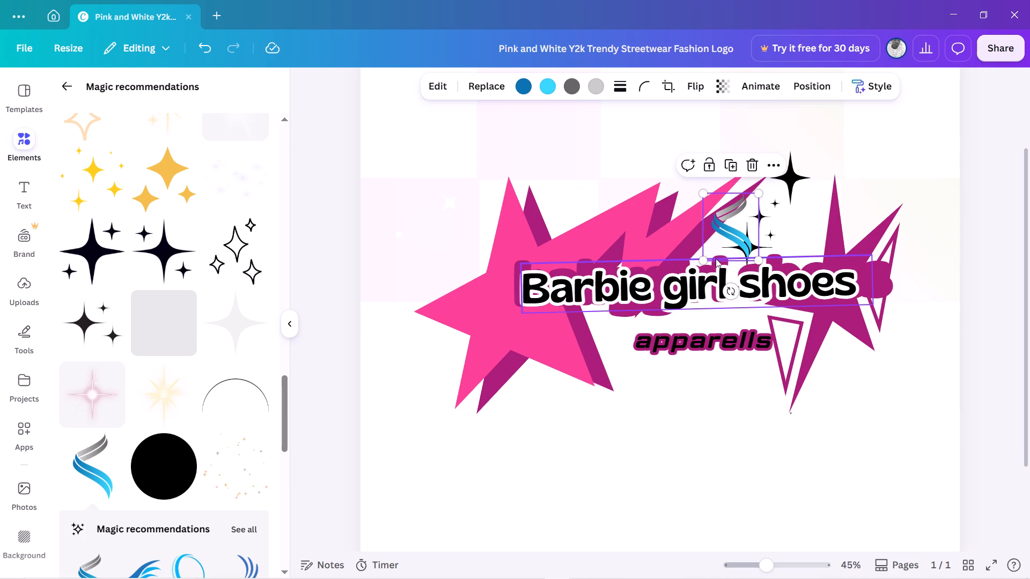
drag(736, 234, 764, 222)
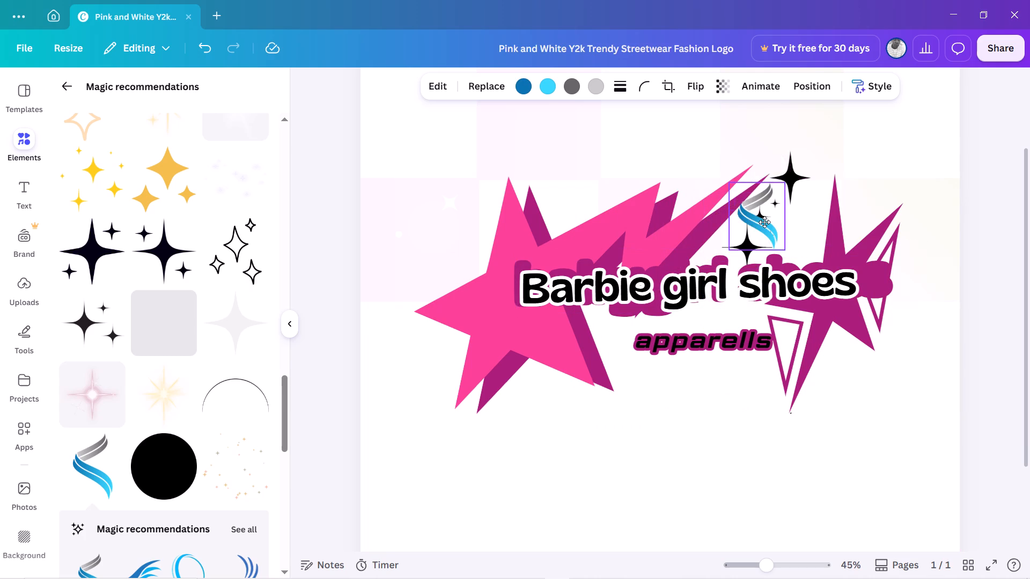
drag(764, 222, 838, 157)
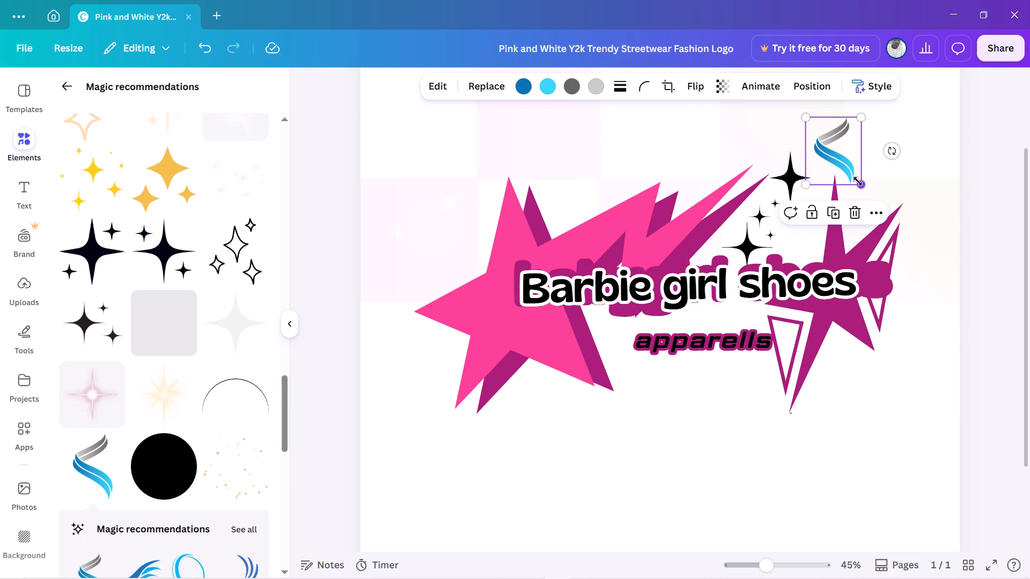
drag(859, 185, 859, 183)
drag(859, 183, 844, 165)
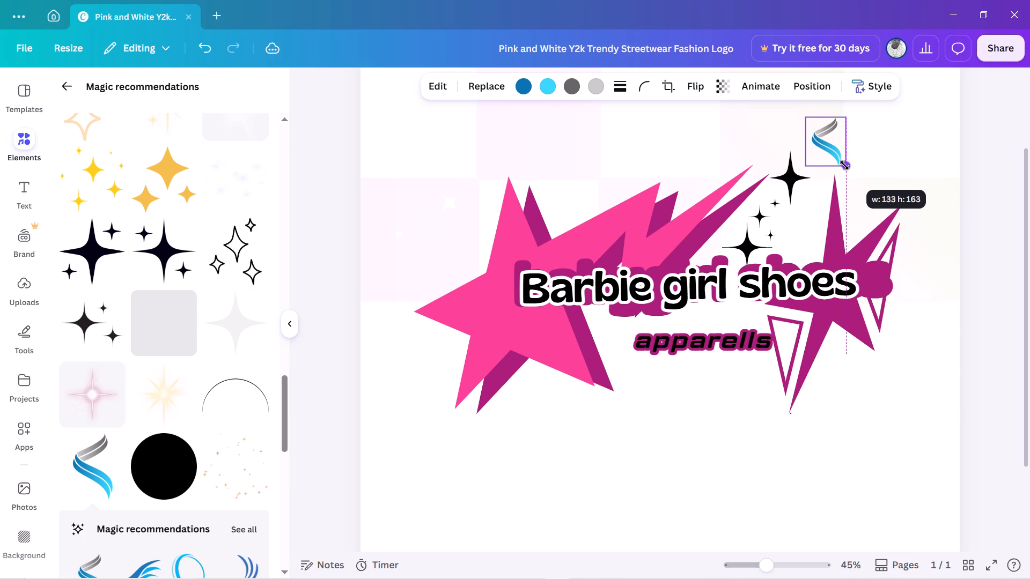
drag(844, 165, 840, 162)
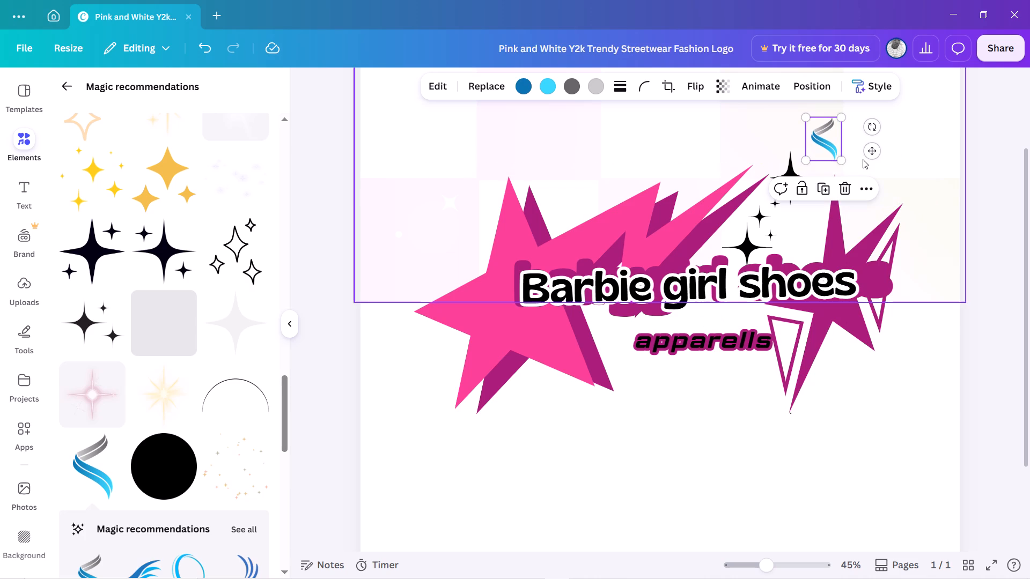
click(904, 149)
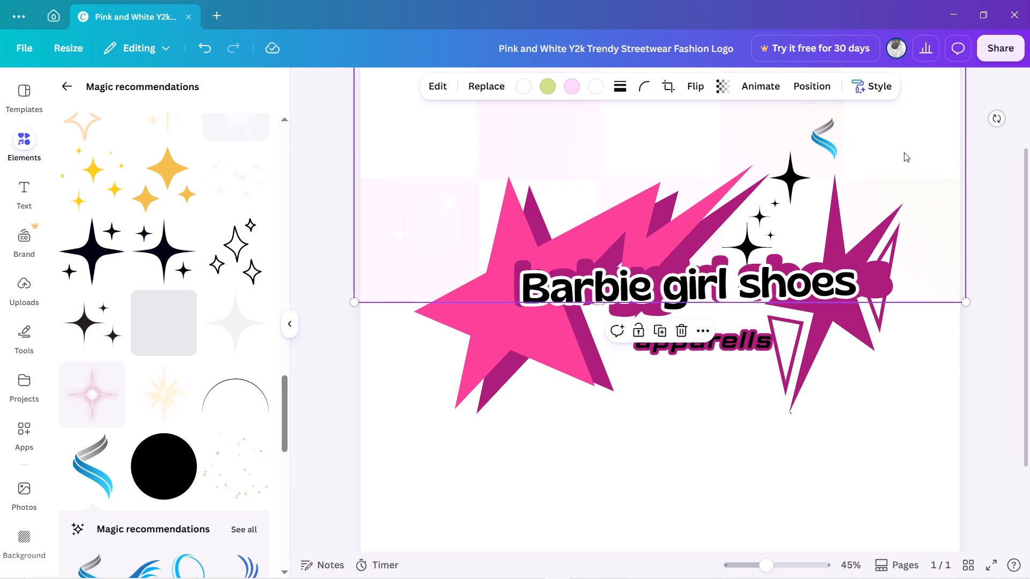
Recolour the swoosh's light blue to the design's magenta #ab1d79.
double_click(827, 145)
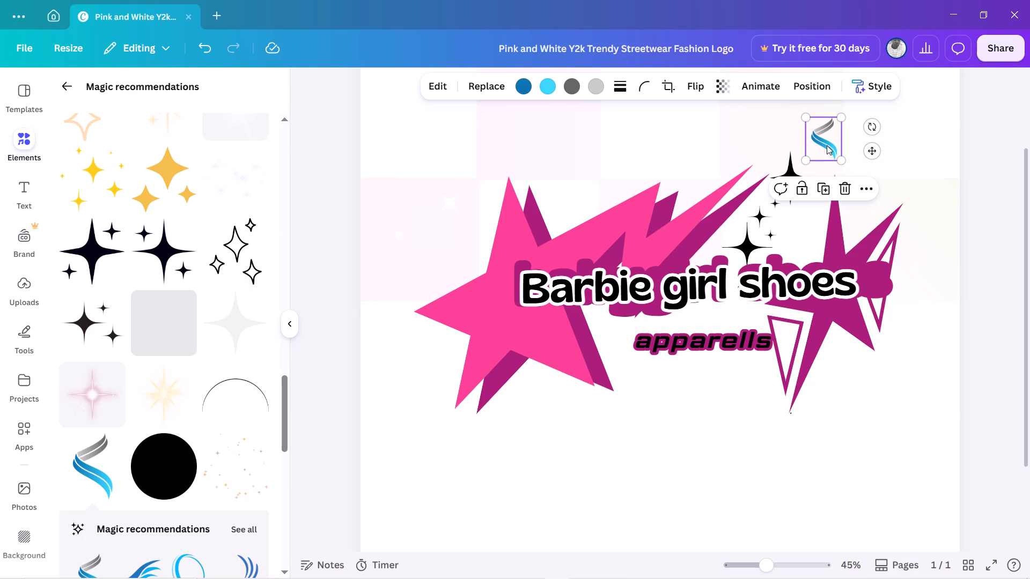
double_click(827, 145)
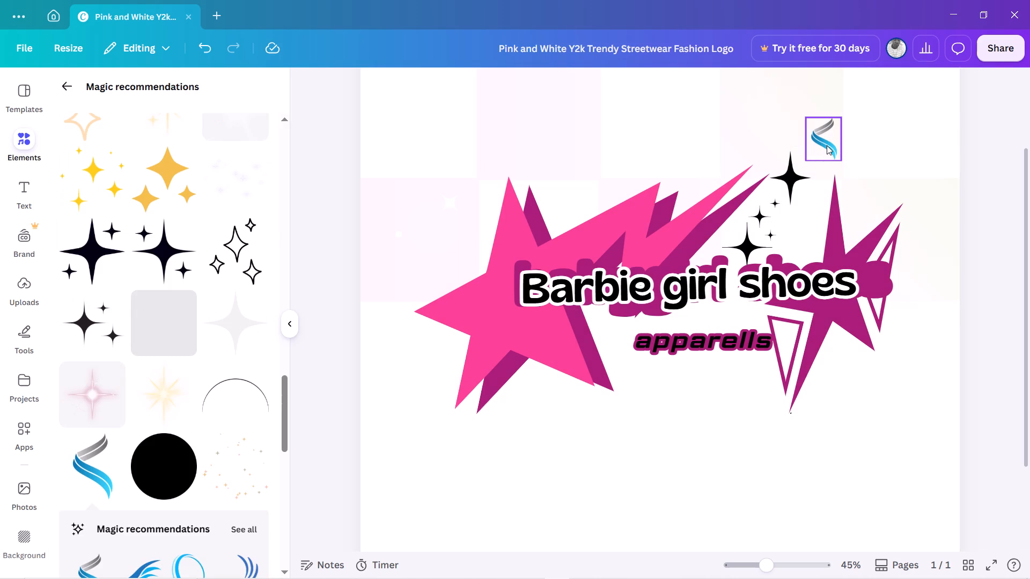
click(827, 145)
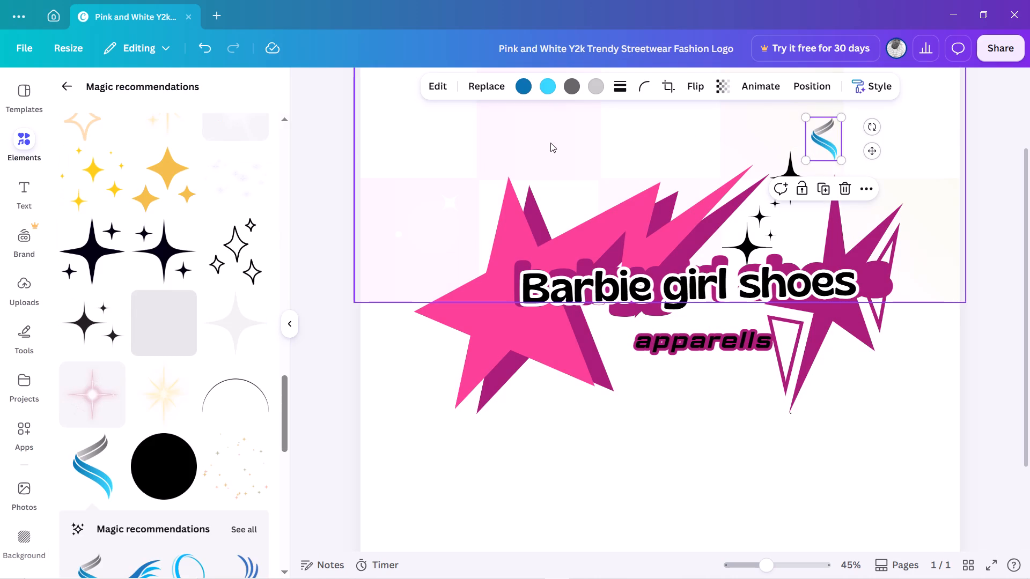
click(547, 90)
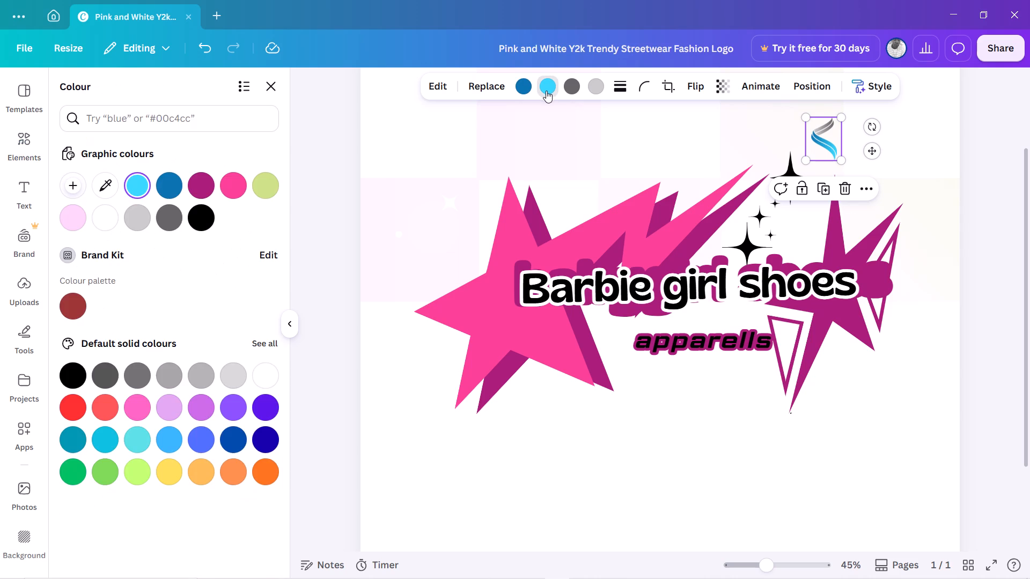
click(199, 187)
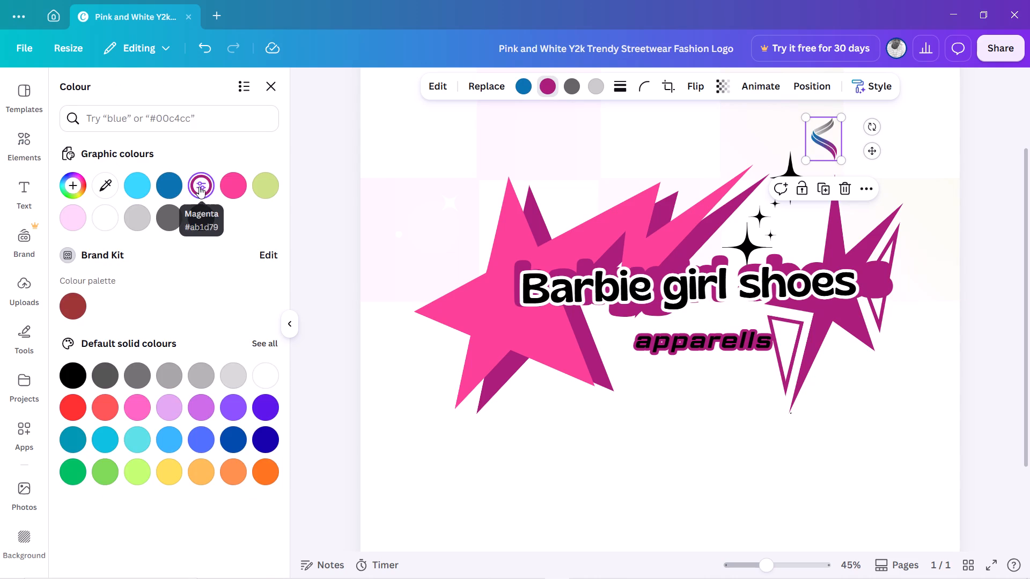
click(884, 443)
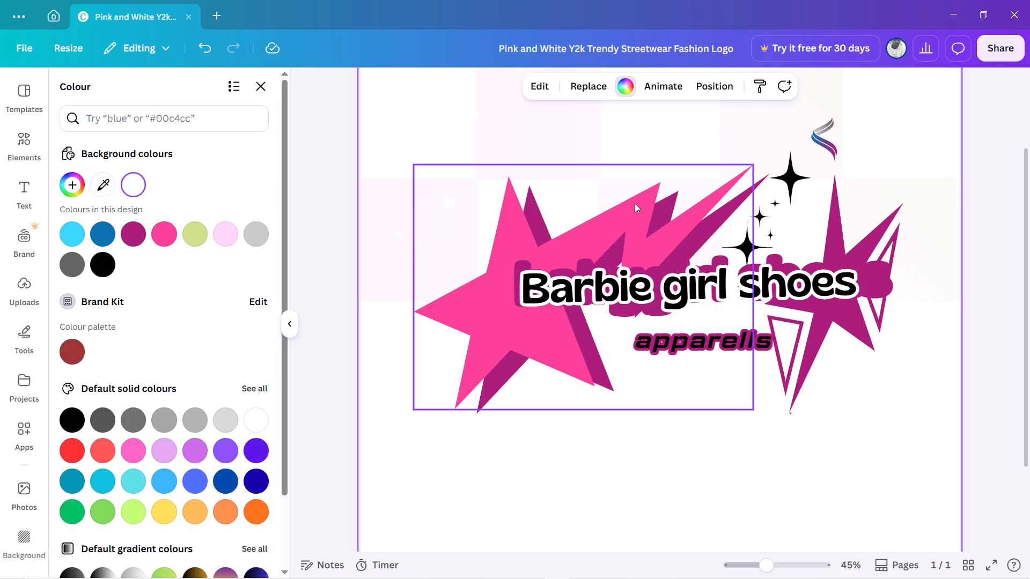
Recolour the swoosh's dark blue to black.
double_click(819, 141)
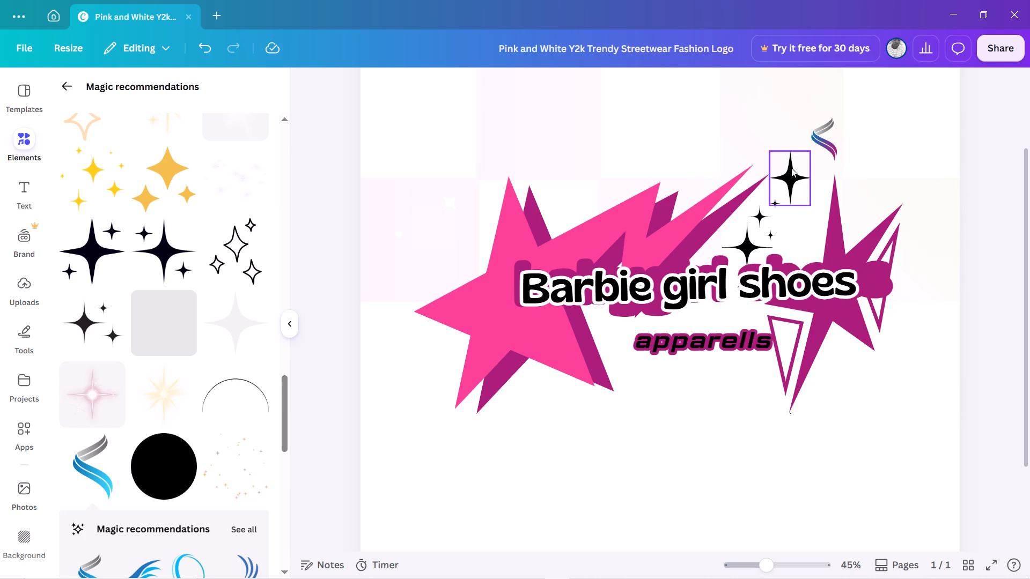
triple_click(827, 137)
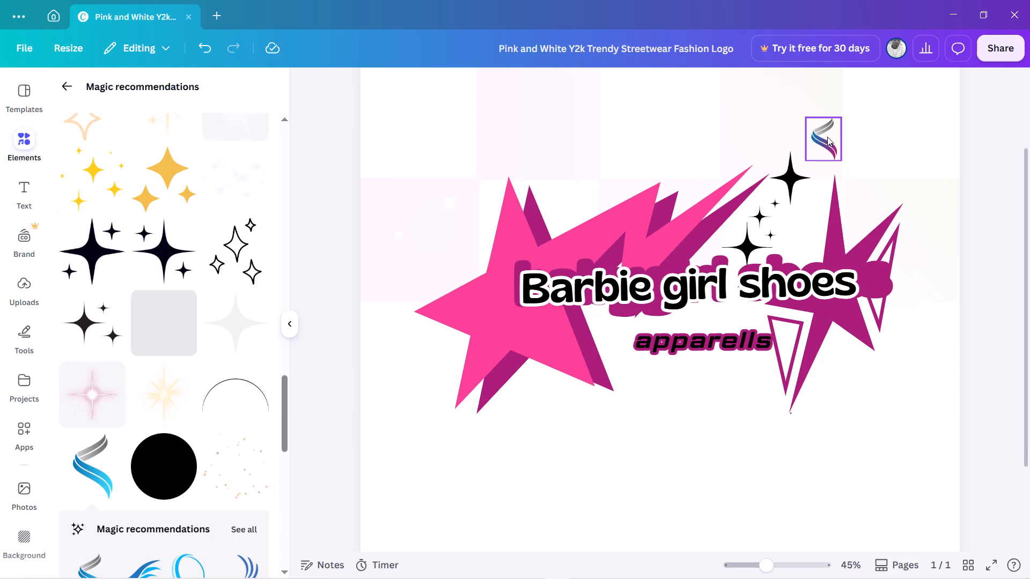
click(827, 137)
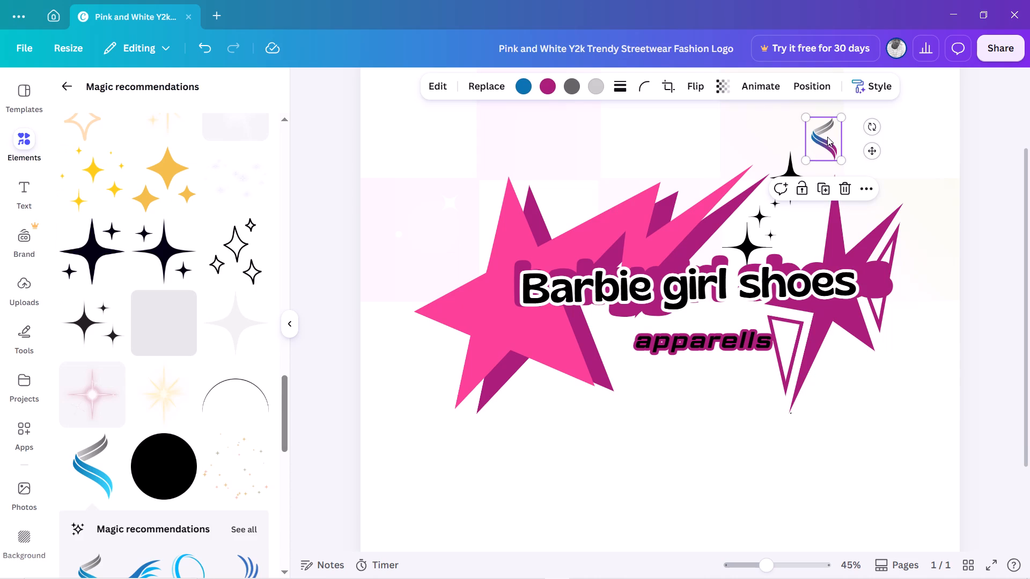
click(528, 88)
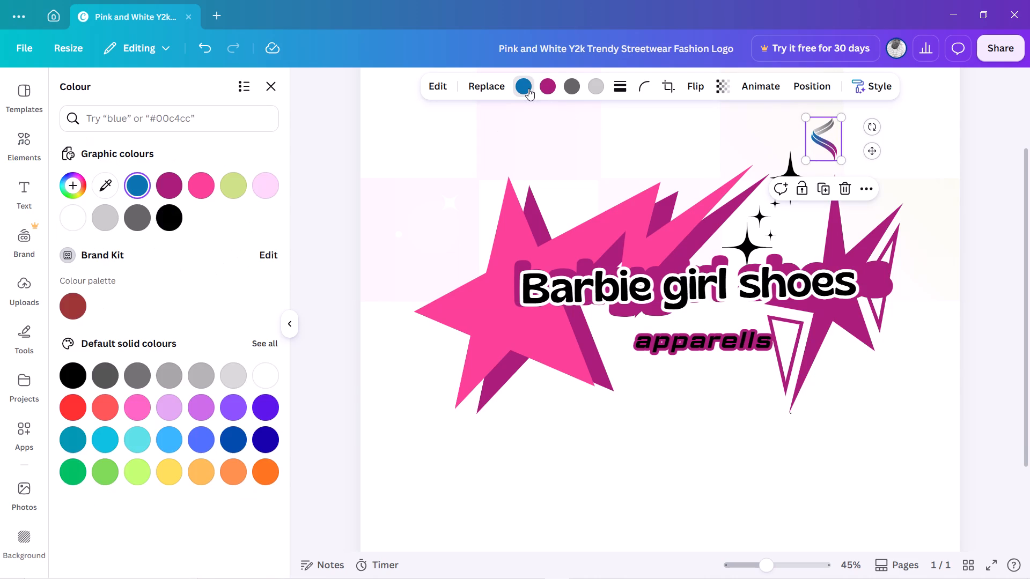
click(138, 217)
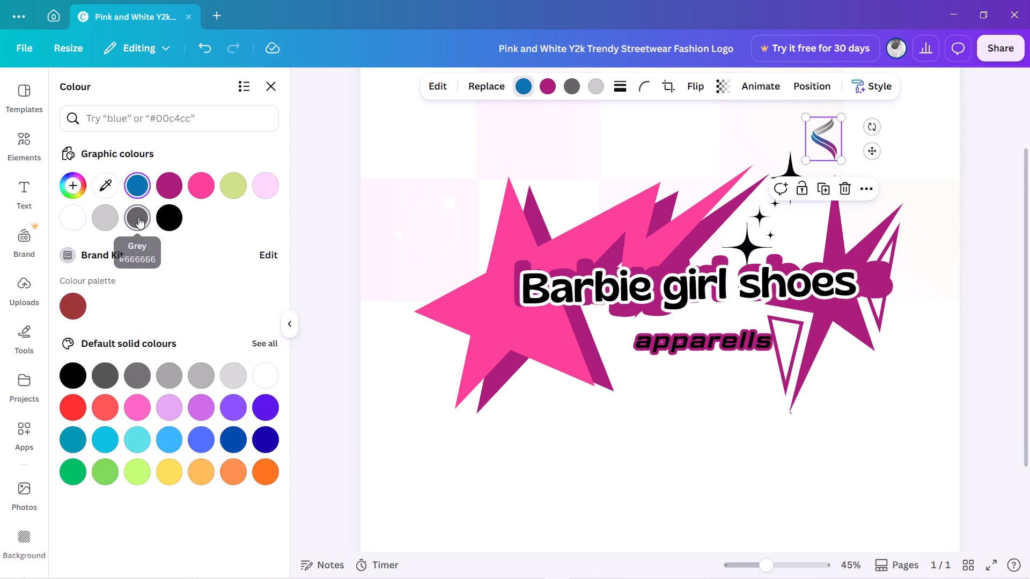
click(167, 218)
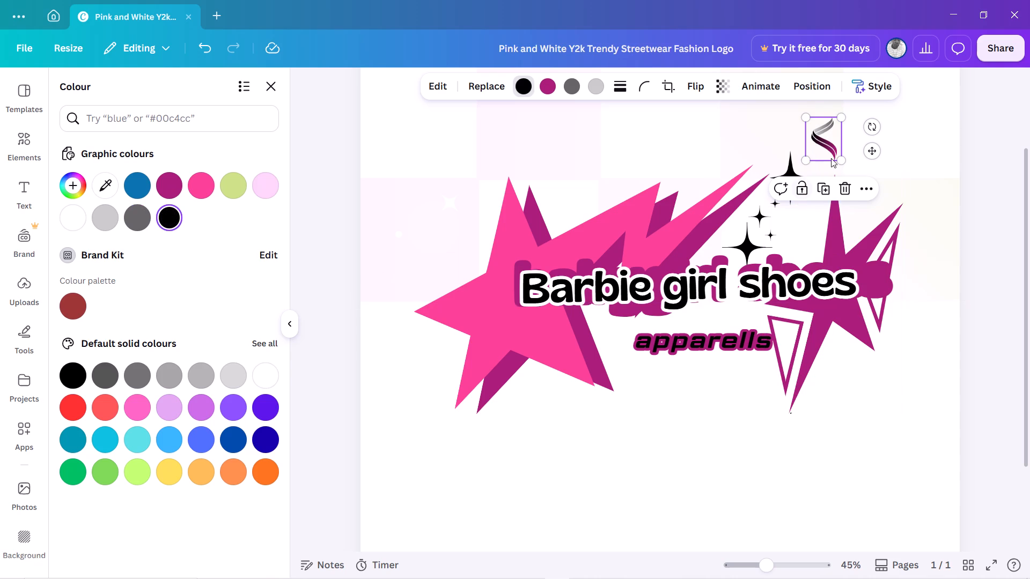
Shrink the recoloured swoosh slightly more and nudge it down closer to the magenta star's upper tip.
drag(842, 161, 840, 159)
drag(840, 159, 837, 154)
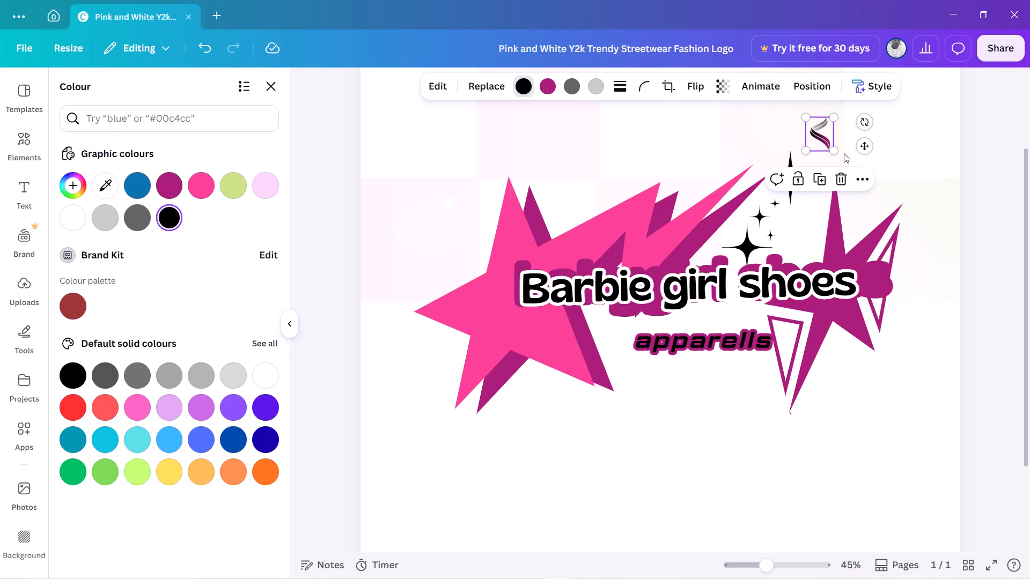
drag(863, 145, 865, 150)
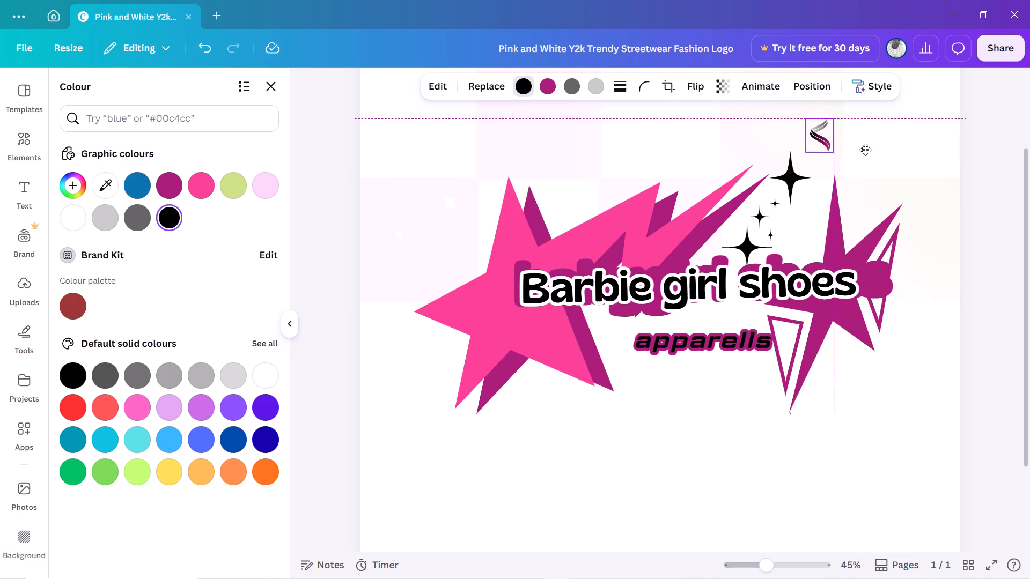
drag(865, 150, 865, 155)
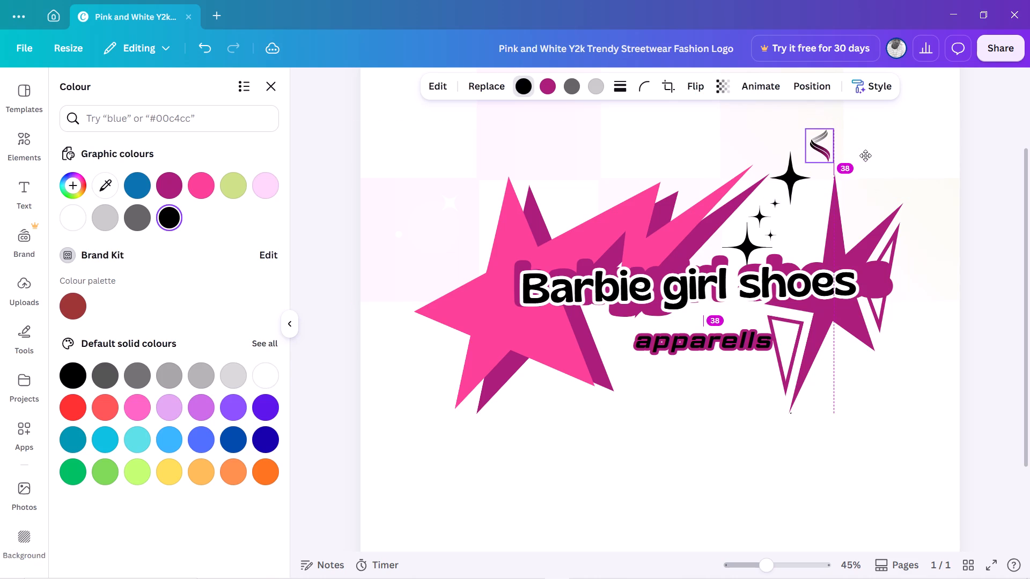
drag(865, 155, 867, 155)
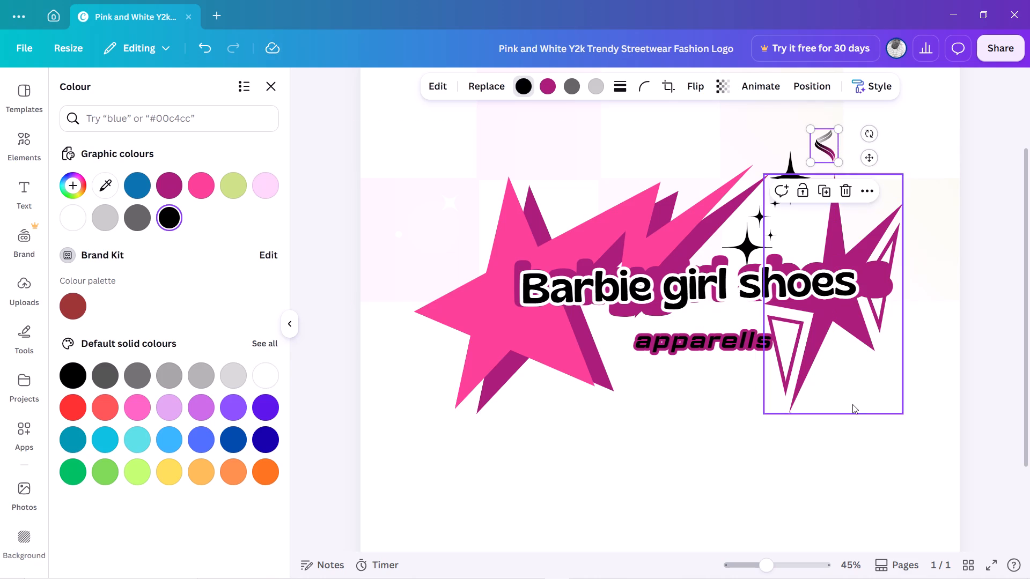
click(852, 458)
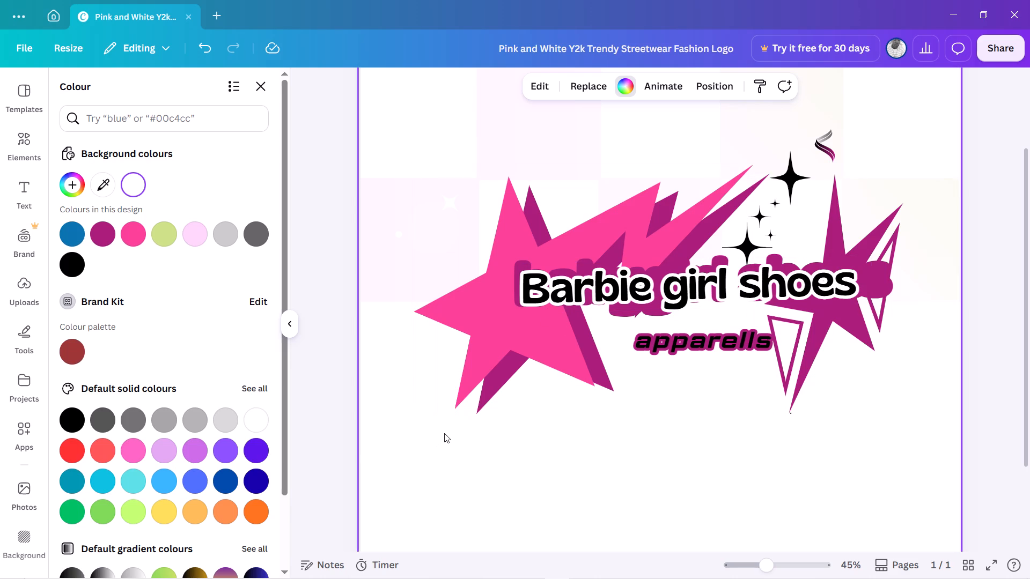
Browse the drawing tools and the text library's ready-made font combinations.
click(19, 344)
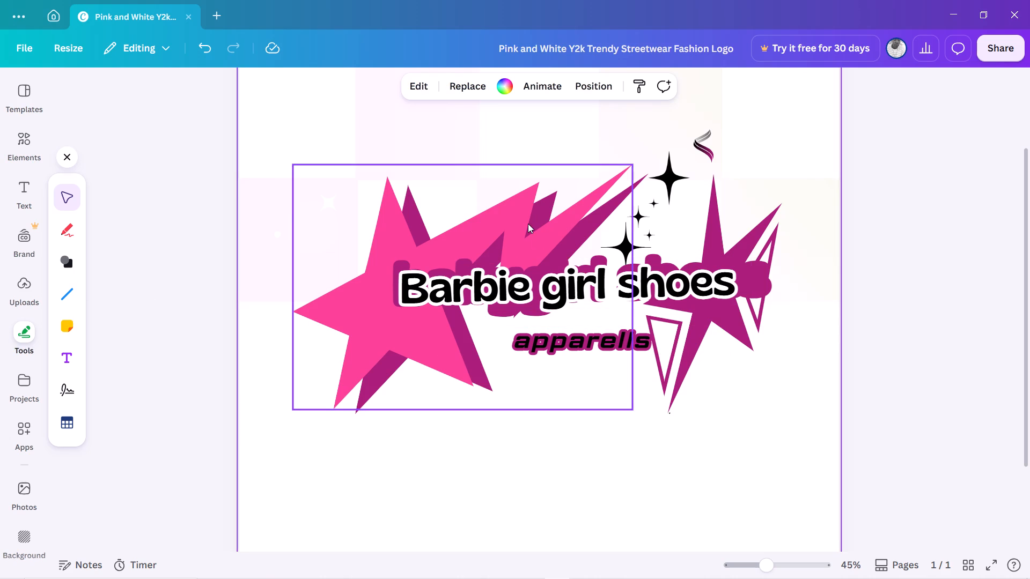
click(549, 131)
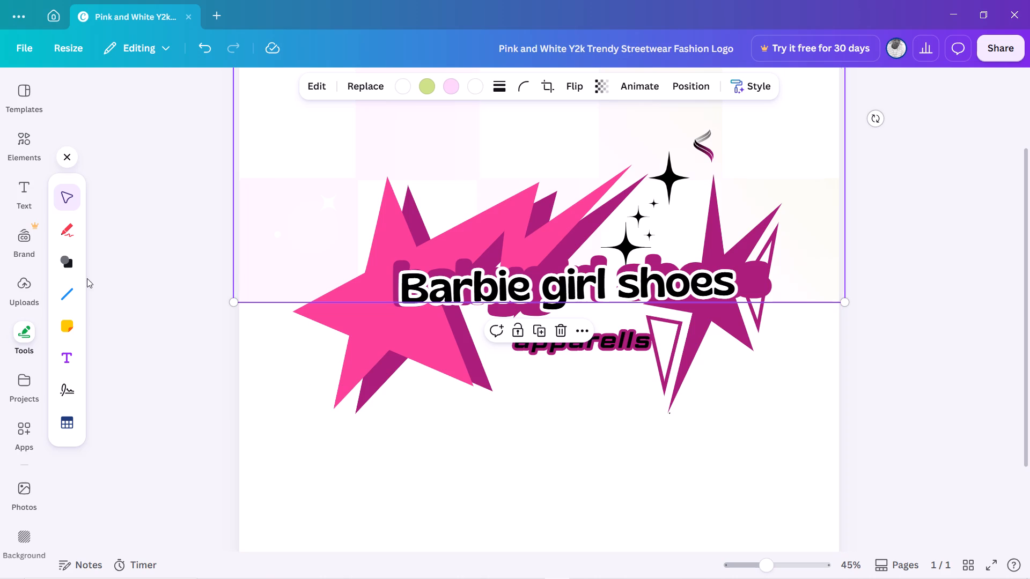
click(26, 196)
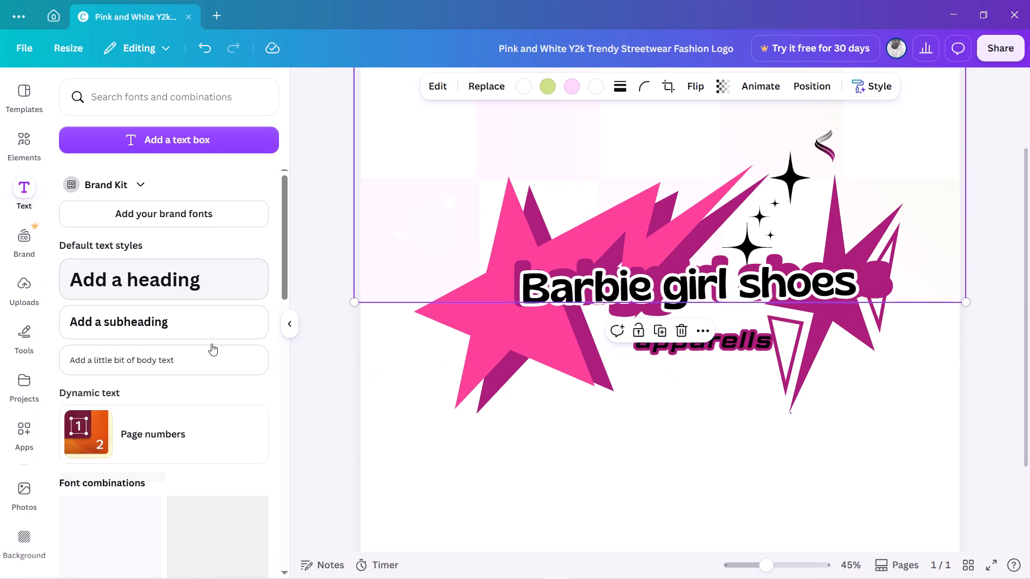
drag(282, 243, 281, 294)
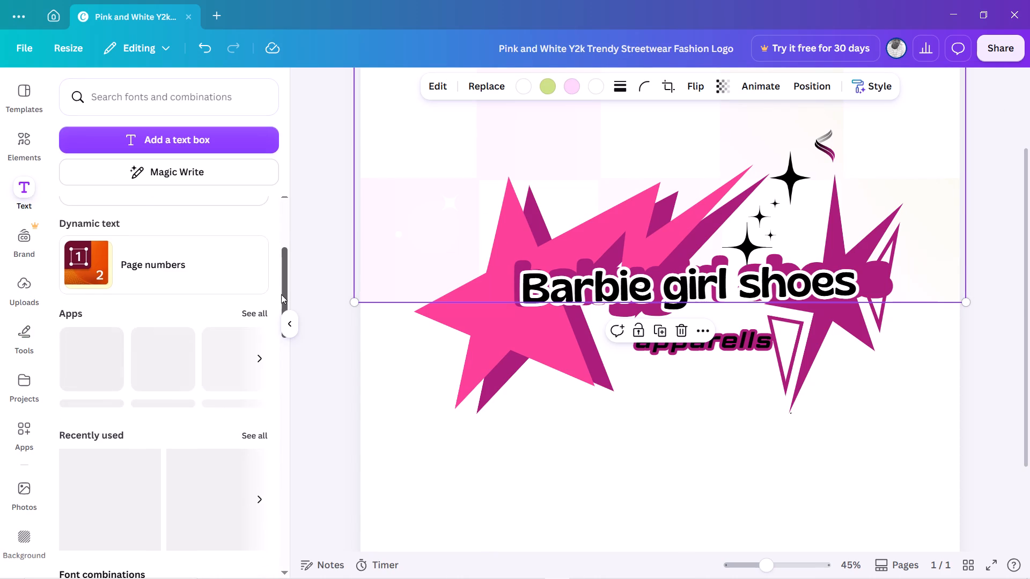
drag(281, 294, 276, 321)
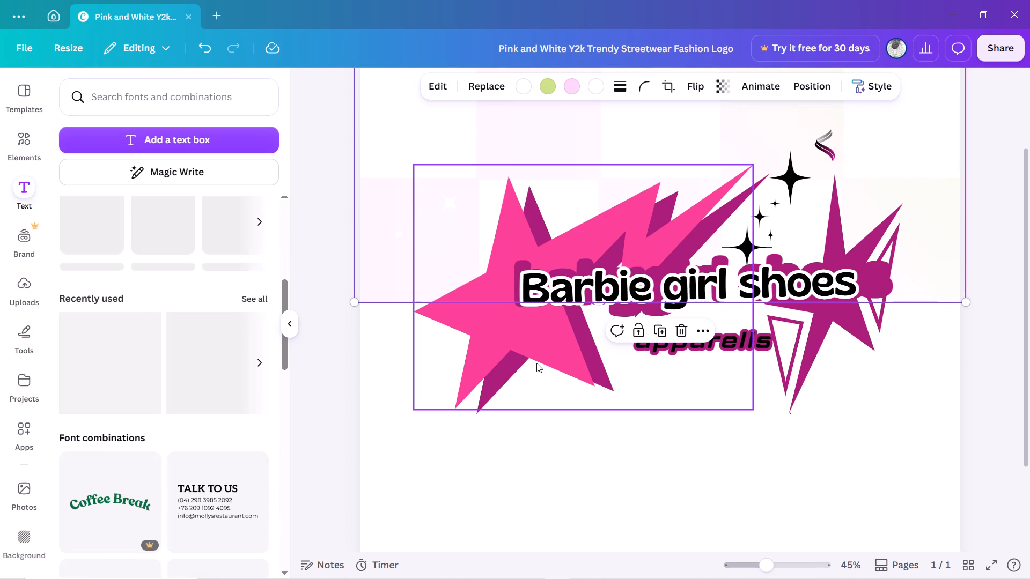
click(565, 470)
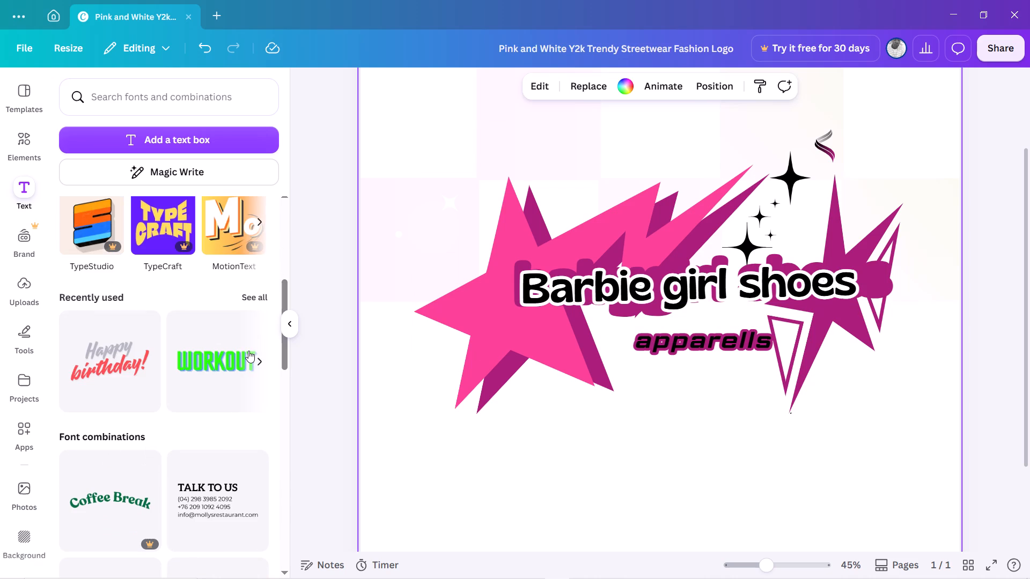
drag(283, 289, 285, 303)
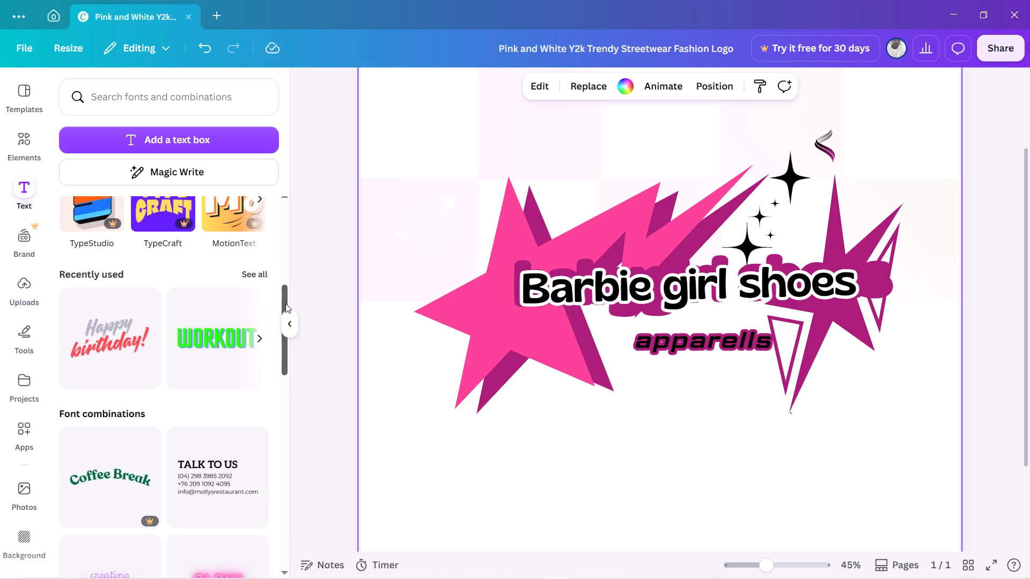
drag(285, 303, 274, 351)
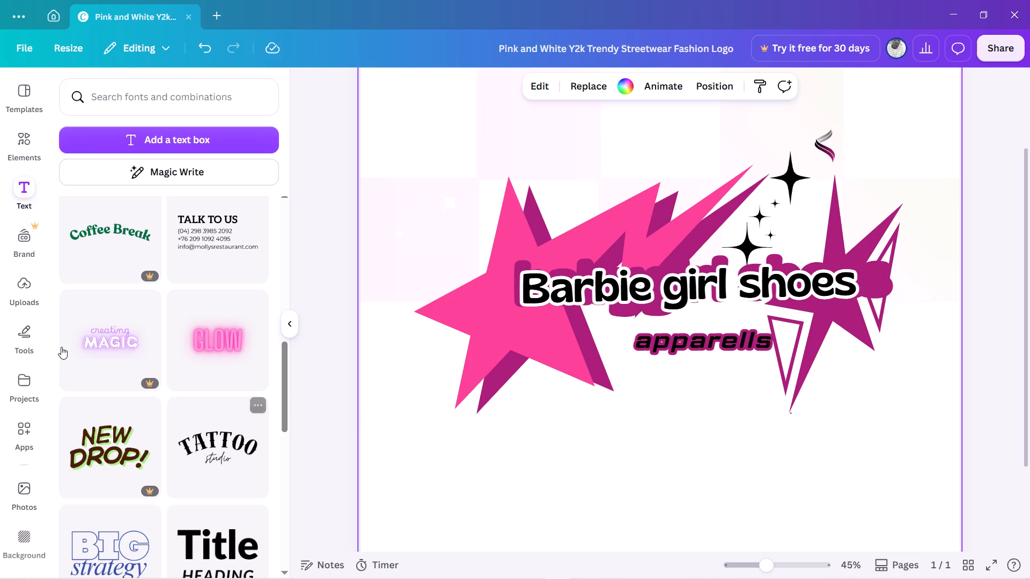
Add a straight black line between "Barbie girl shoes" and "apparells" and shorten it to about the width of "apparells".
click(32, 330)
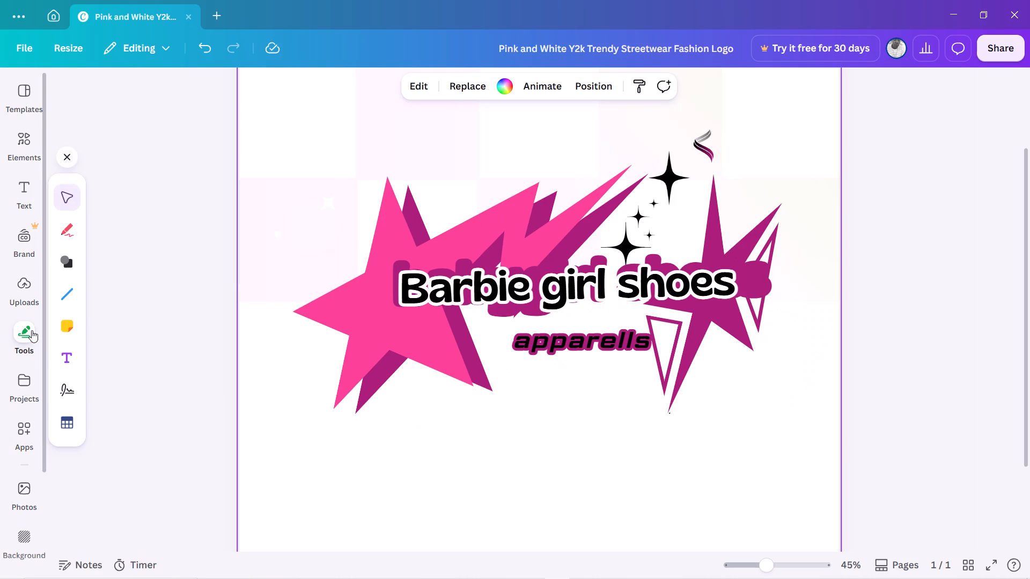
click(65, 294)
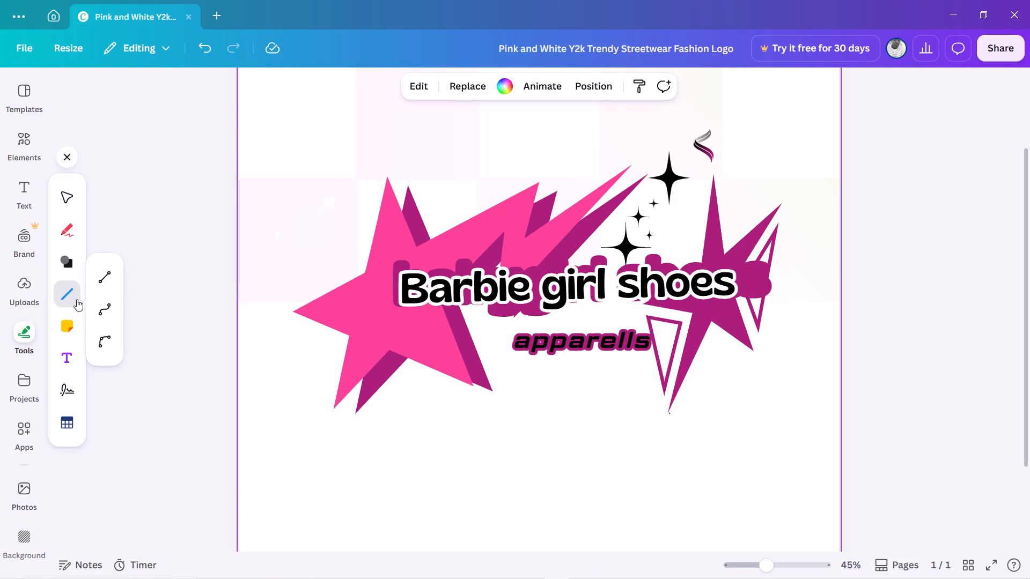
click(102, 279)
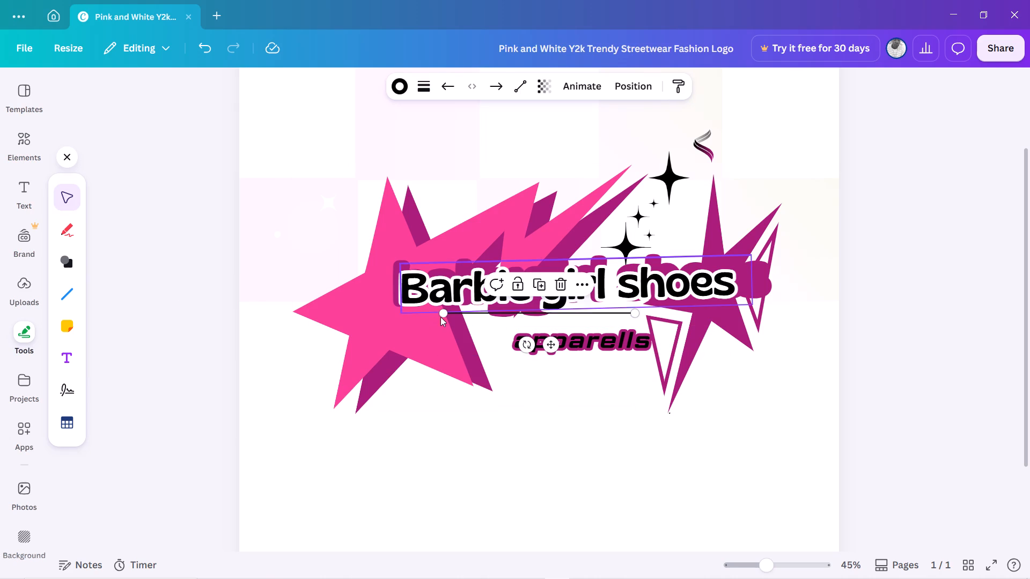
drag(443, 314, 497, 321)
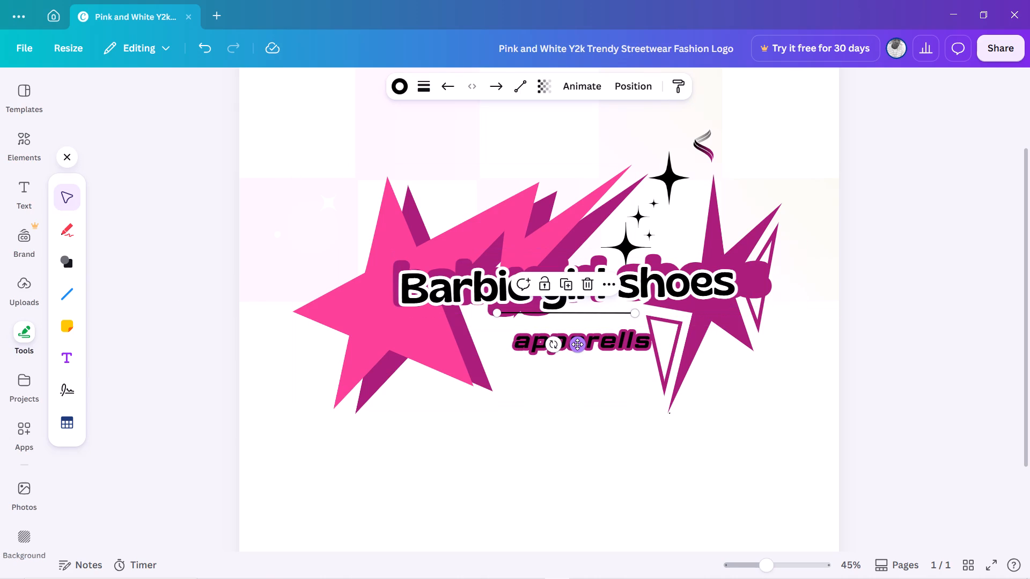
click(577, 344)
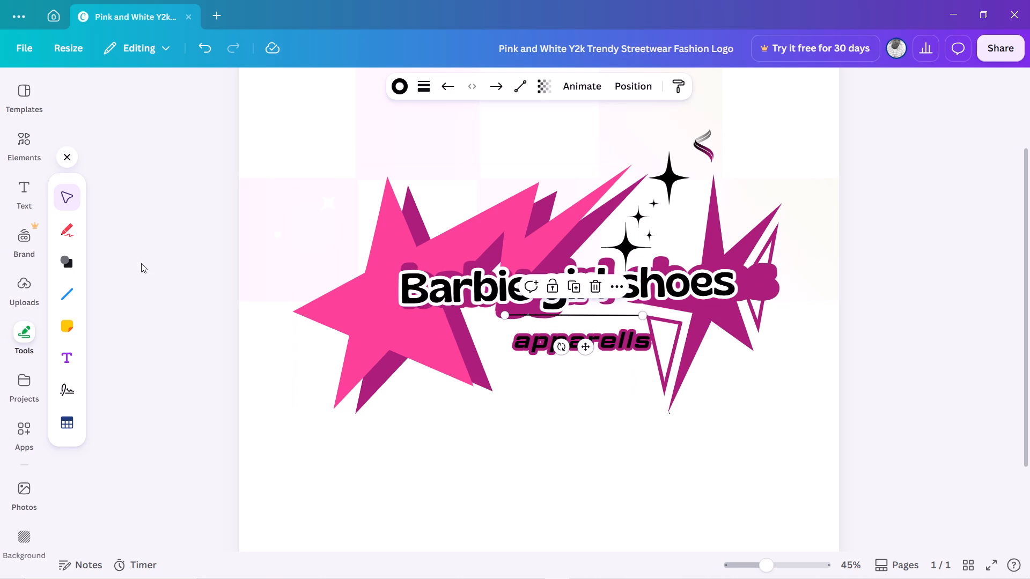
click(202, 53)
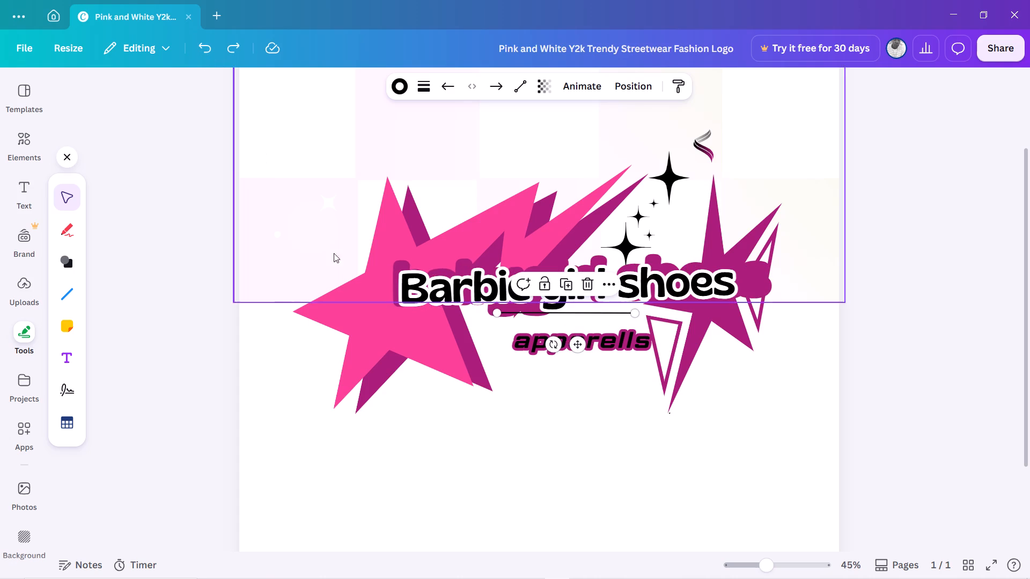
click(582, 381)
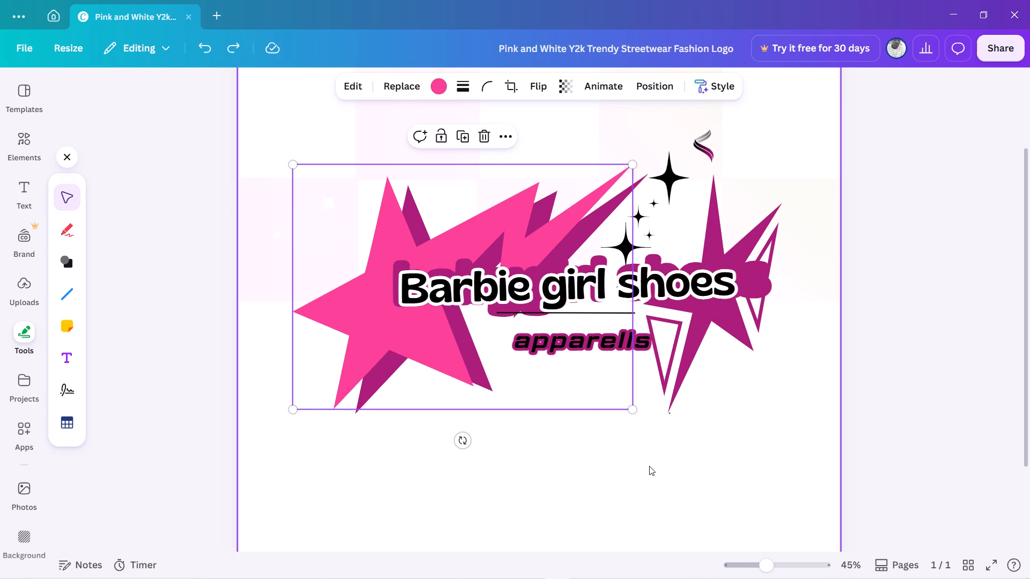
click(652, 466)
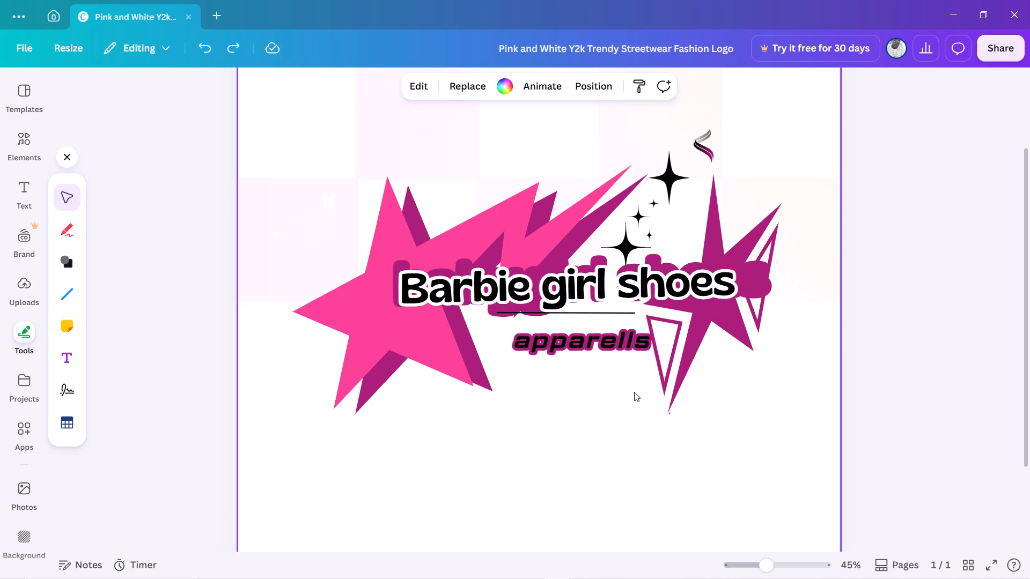
Shift the "apparells" text slightly left so it sits centred beneath the thin black line.
drag(628, 342, 616, 340)
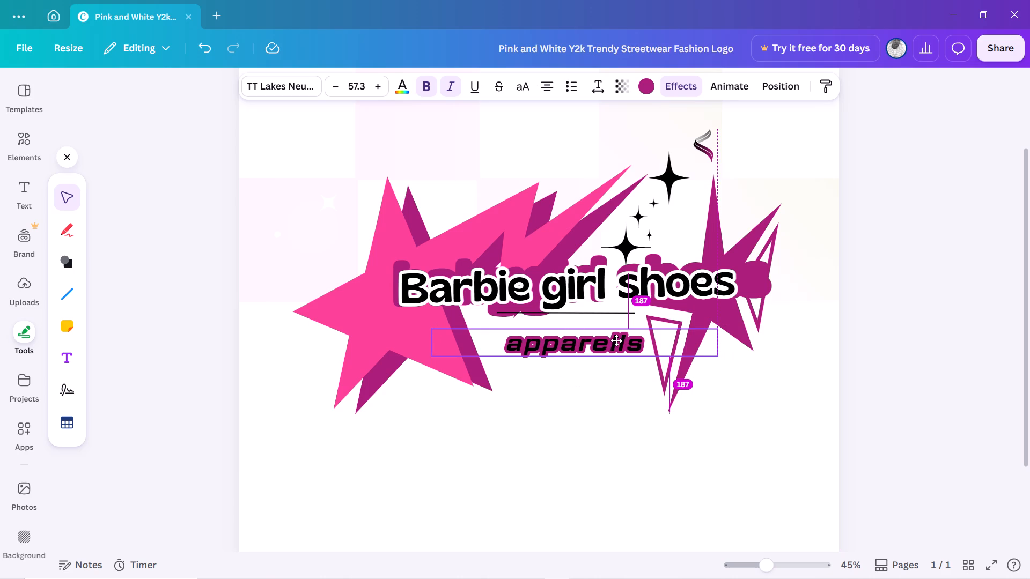
drag(616, 340, 616, 340)
click(571, 478)
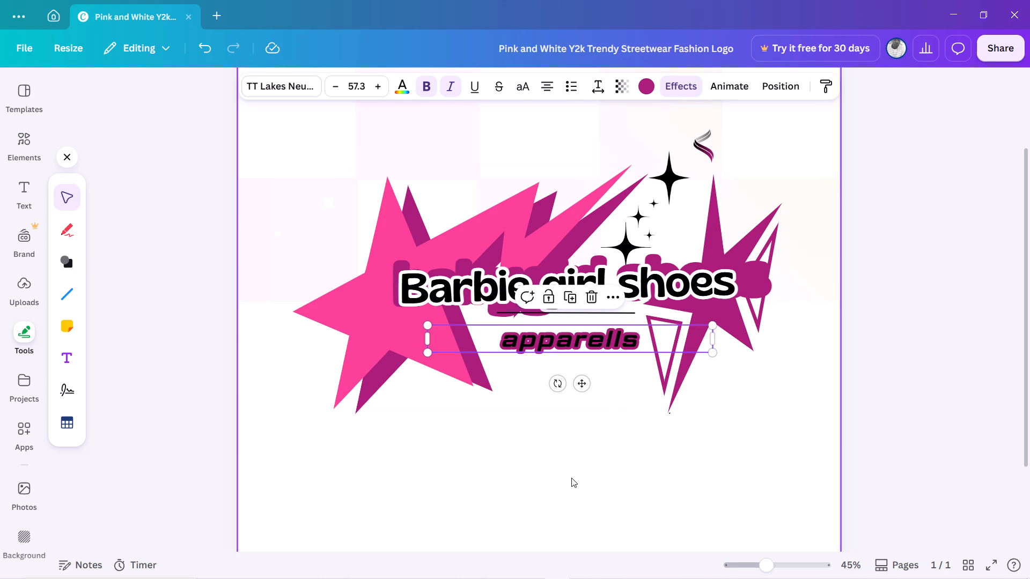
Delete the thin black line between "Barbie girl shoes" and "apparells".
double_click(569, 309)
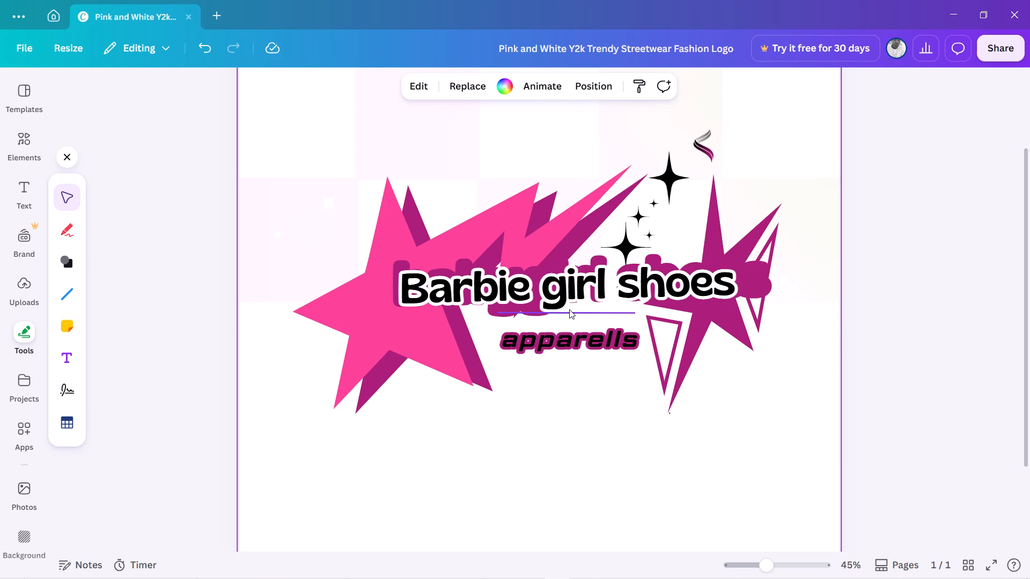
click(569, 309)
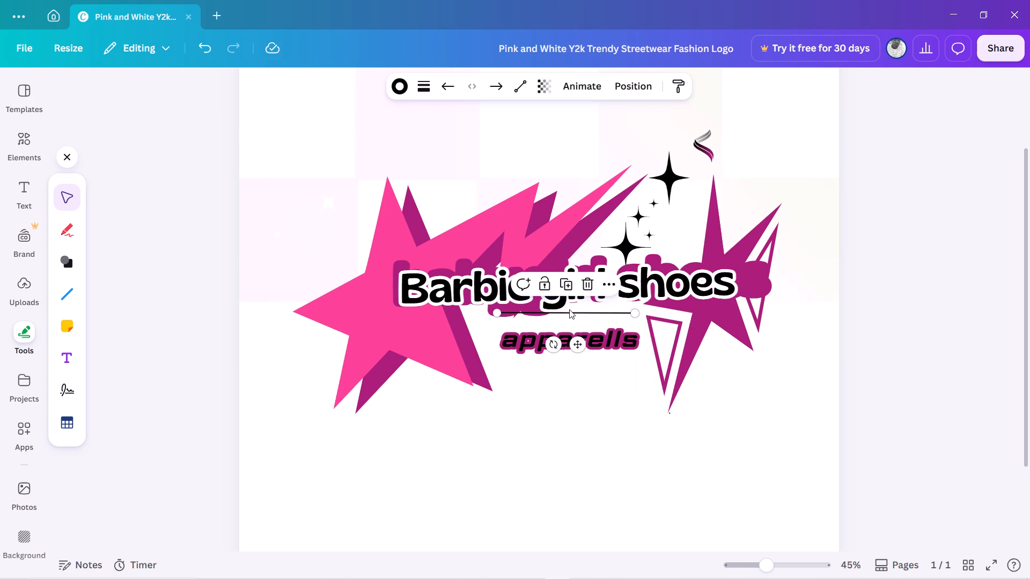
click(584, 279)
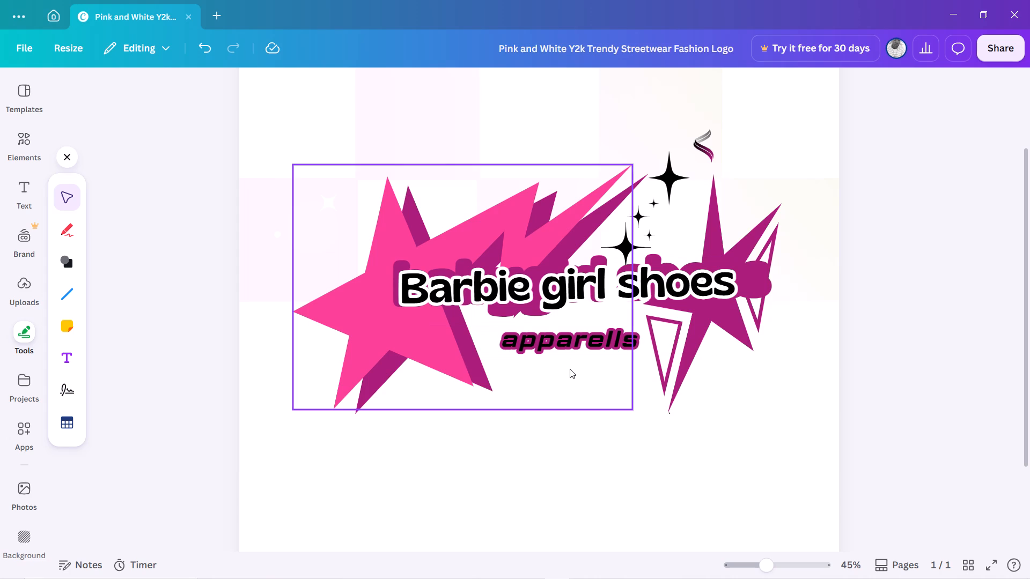
Move the "apparells" text up and slightly left so it sits just beneath "Barbie girl shoes".
drag(572, 346, 561, 340)
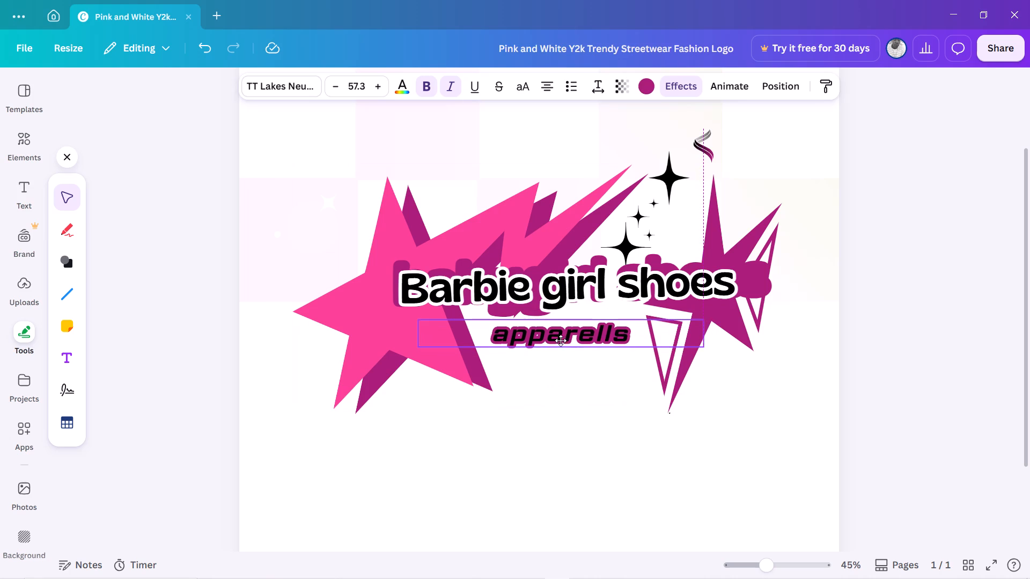
drag(561, 340, 557, 336)
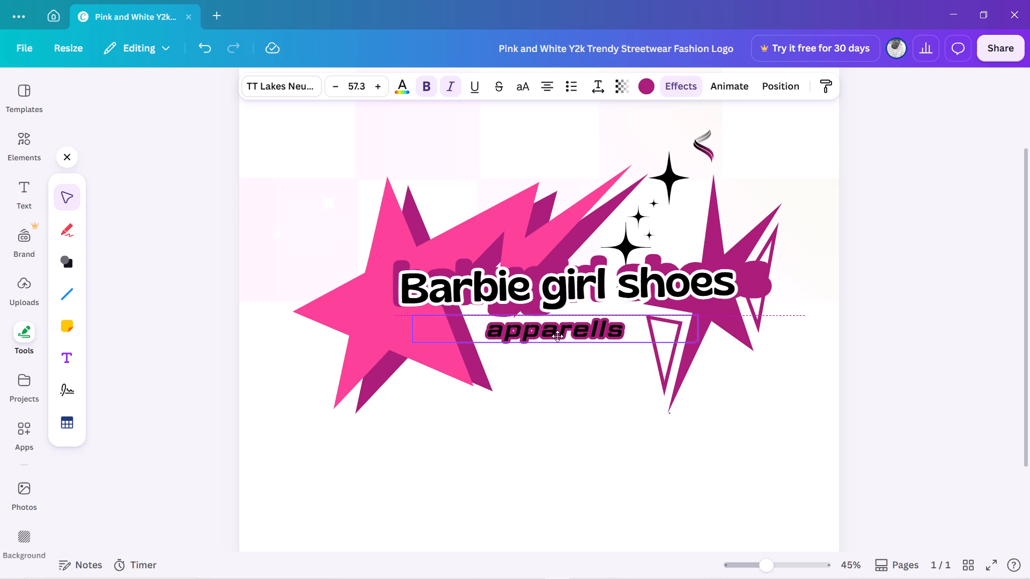
drag(557, 336, 557, 334)
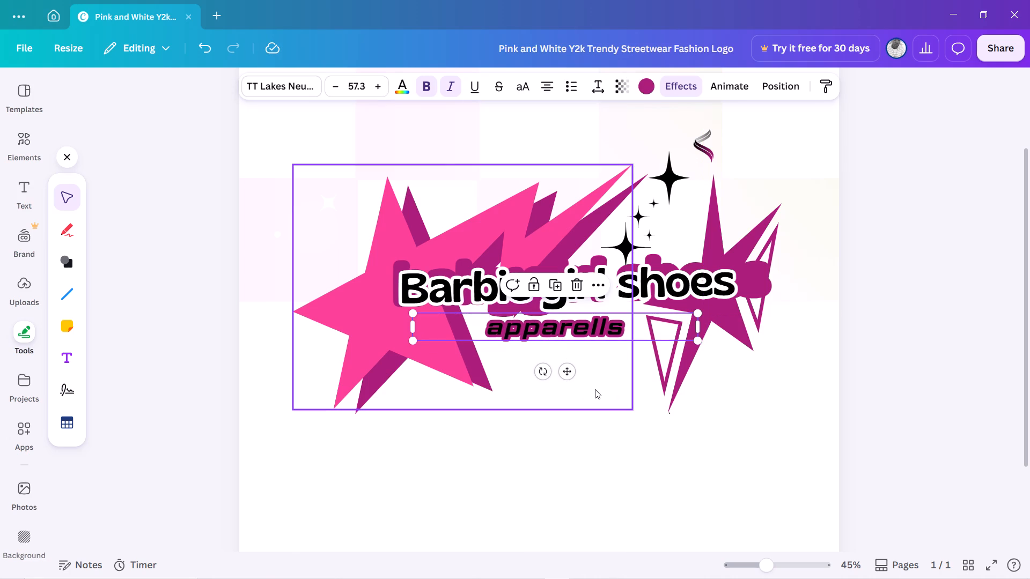
click(667, 426)
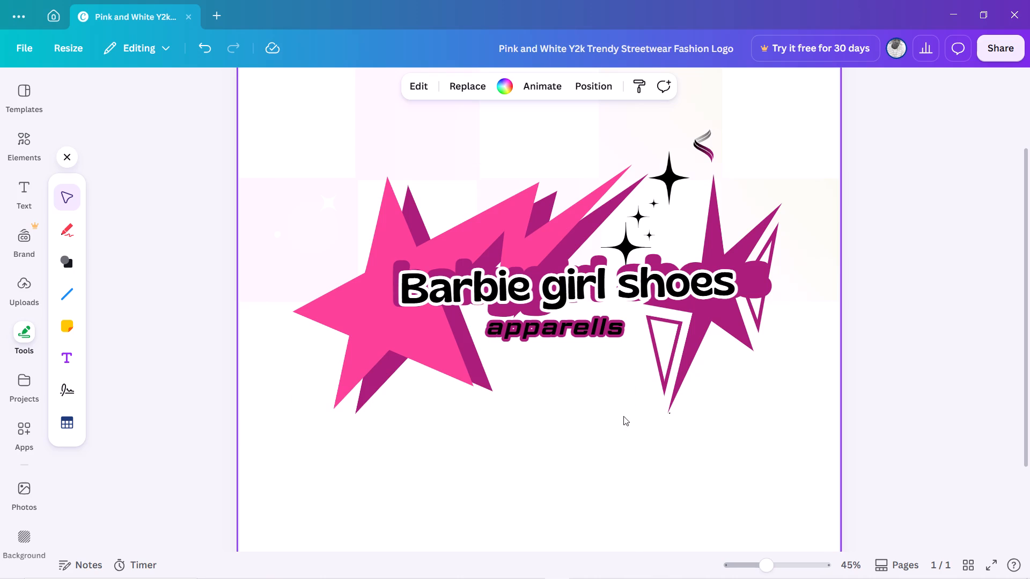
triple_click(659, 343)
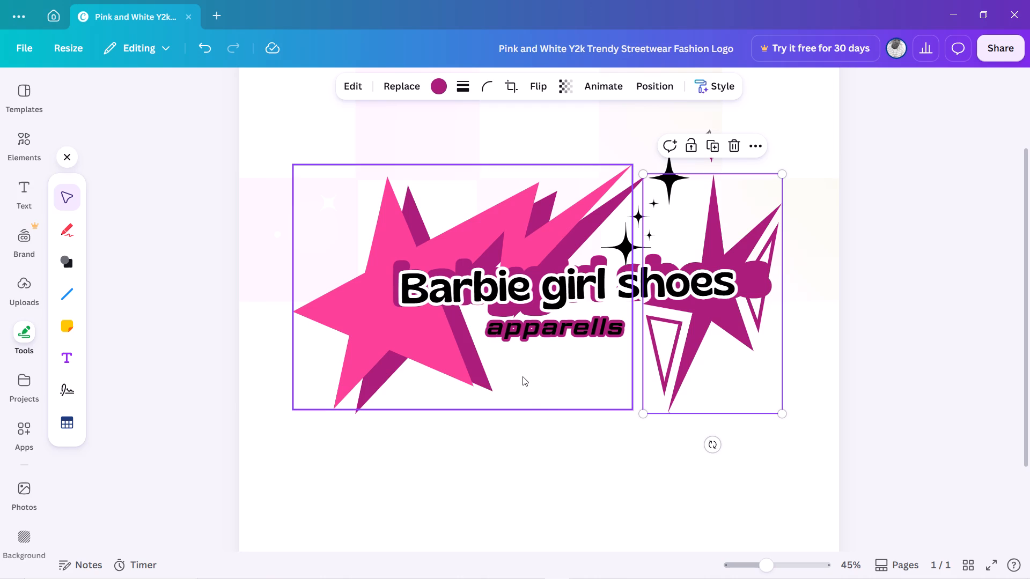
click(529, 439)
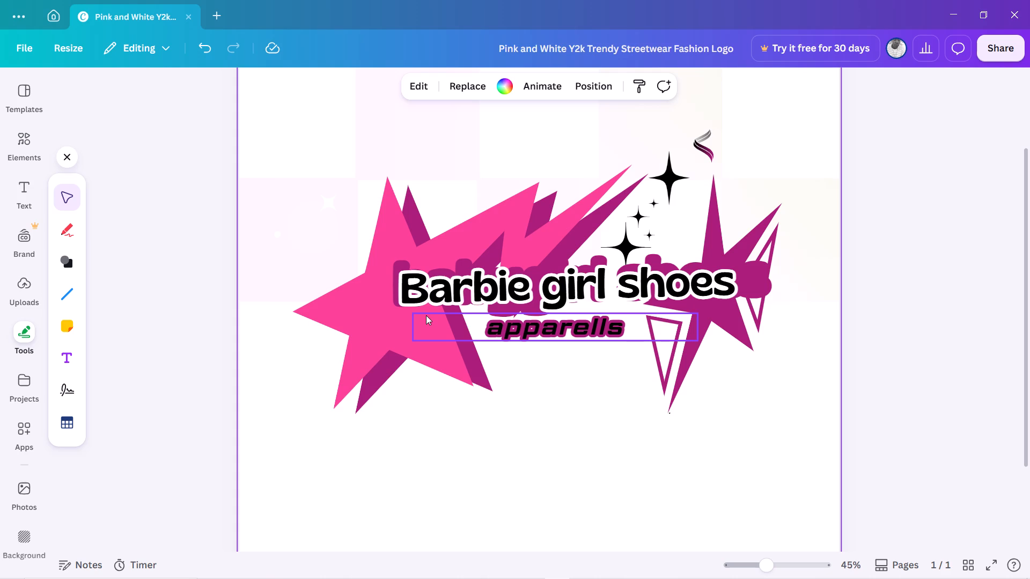
Nudge the bright pink star slightly down and to the right, covering more of its magenta shadow star.
click(564, 349)
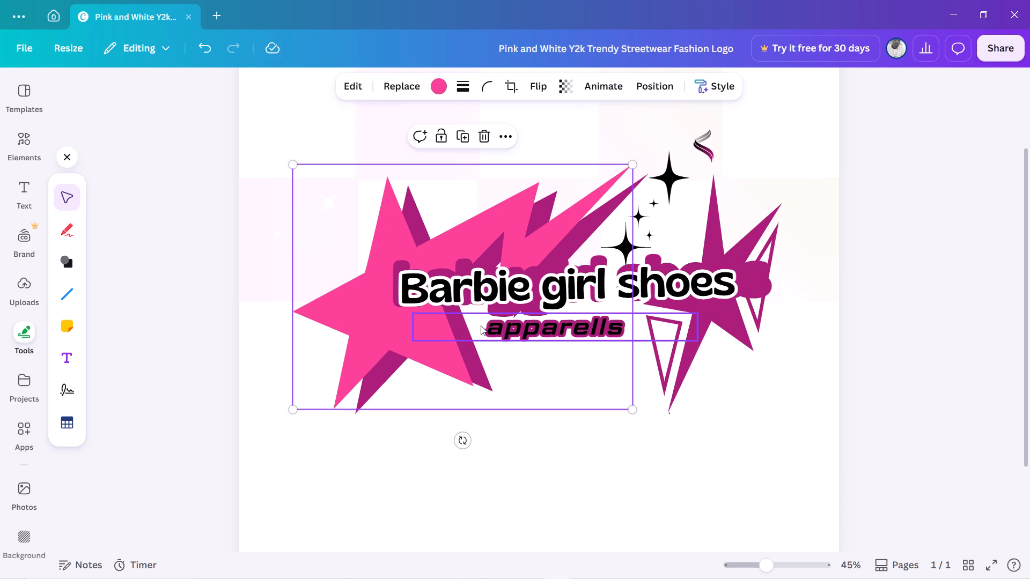
drag(601, 327, 602, 327)
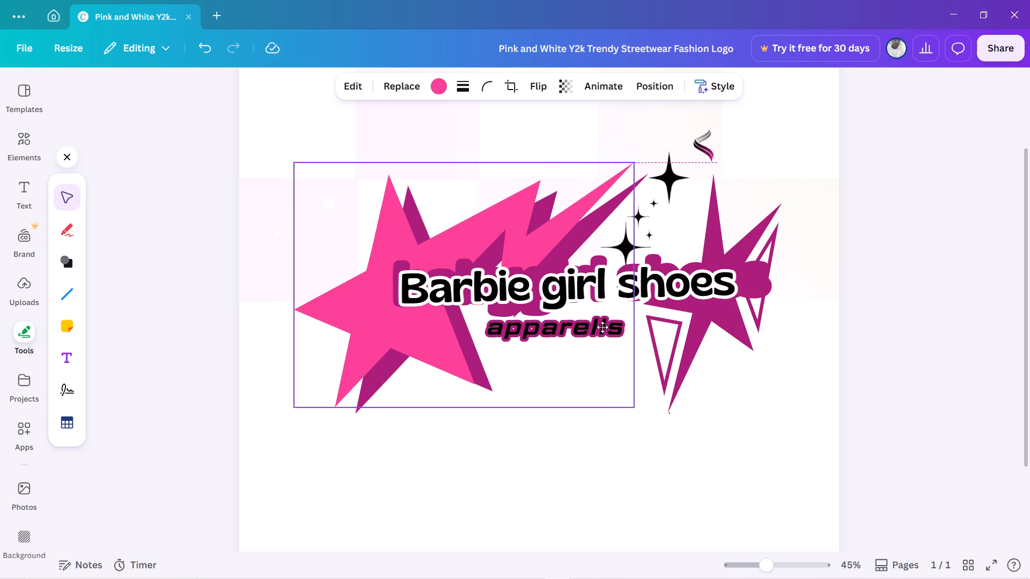
drag(602, 327, 606, 334)
click(656, 435)
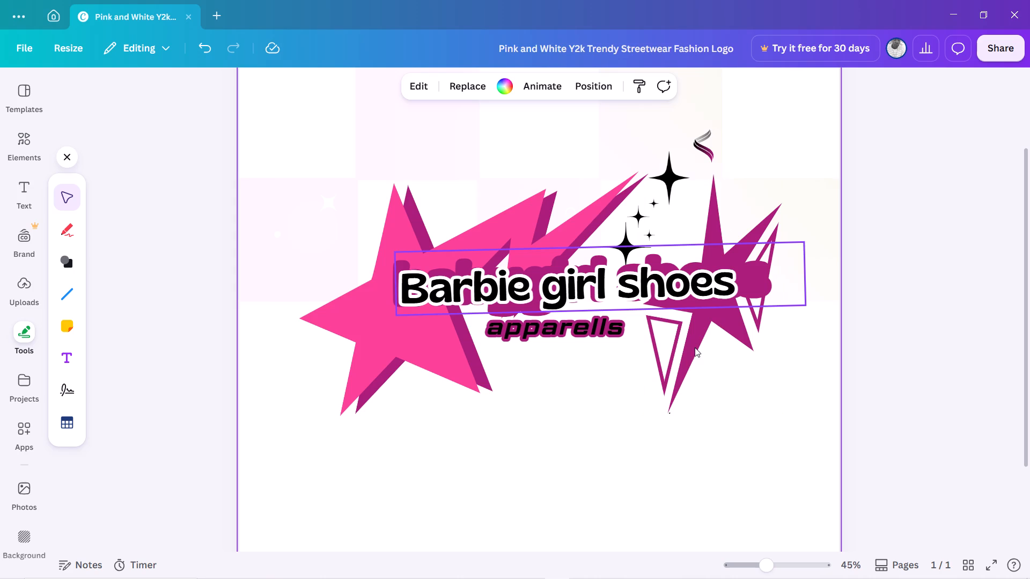
click(656, 473)
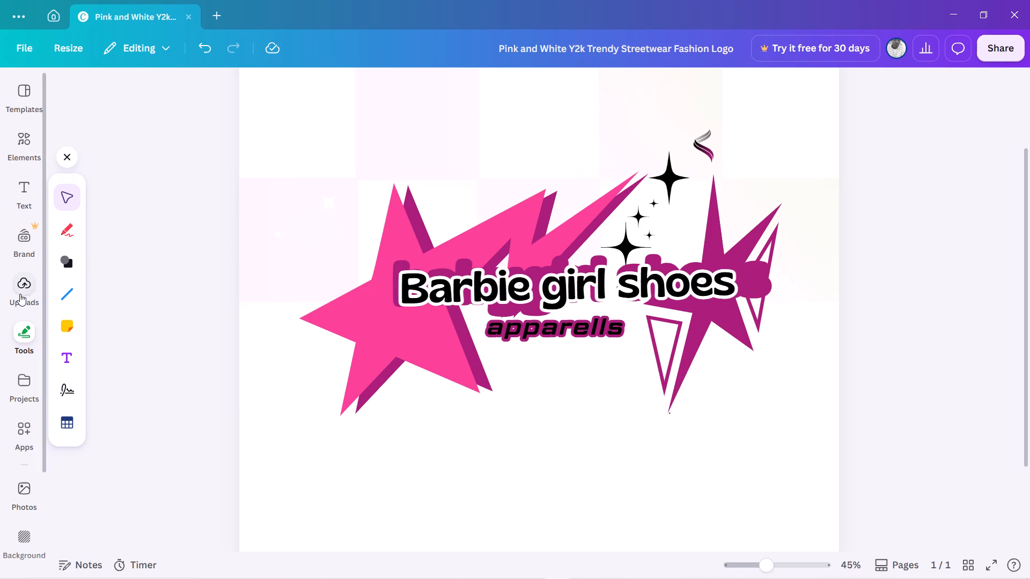
Add the "savonne" script-and-caption font combination from the text library to the design.
click(68, 162)
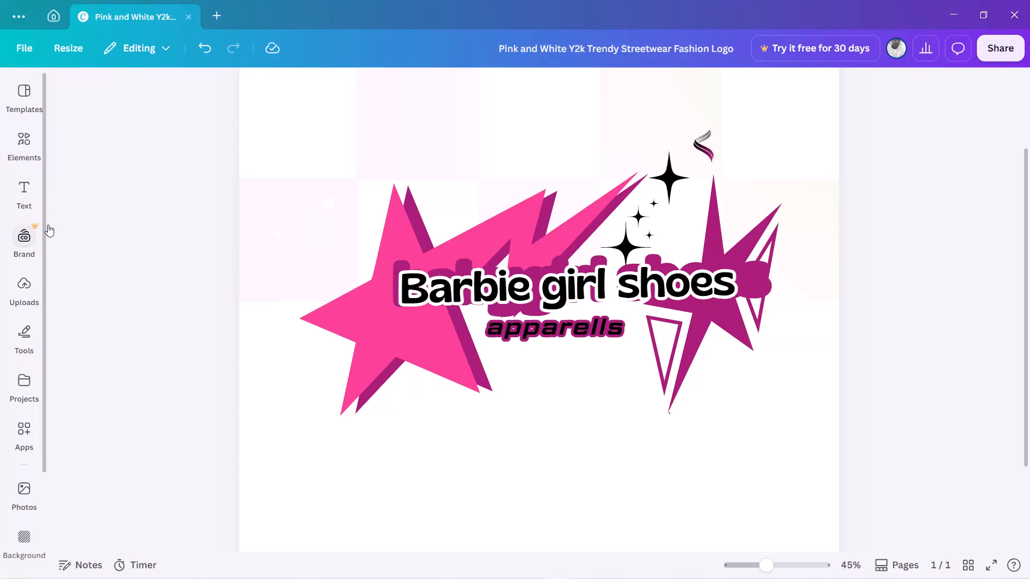
click(24, 182)
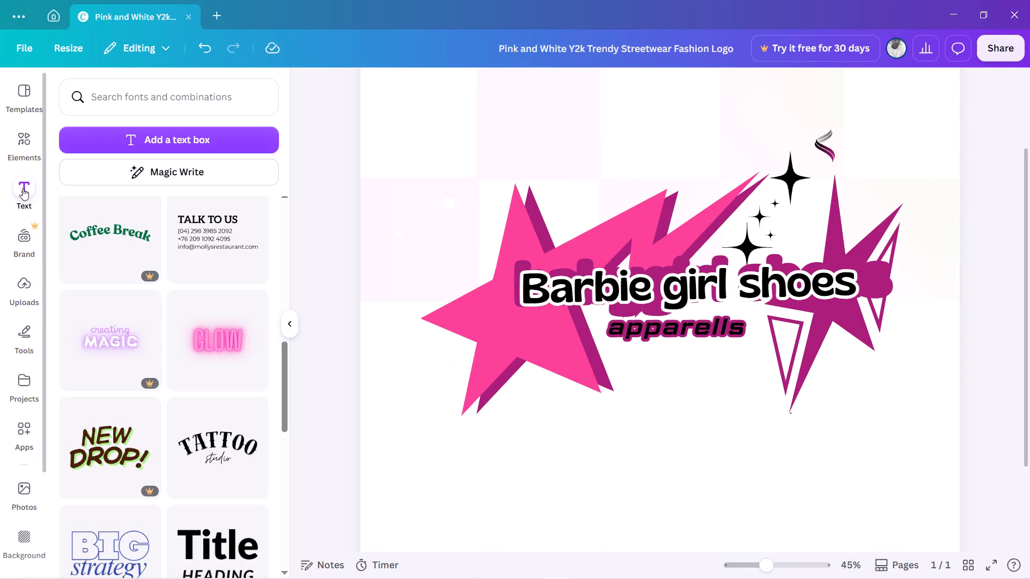
drag(284, 362, 281, 406)
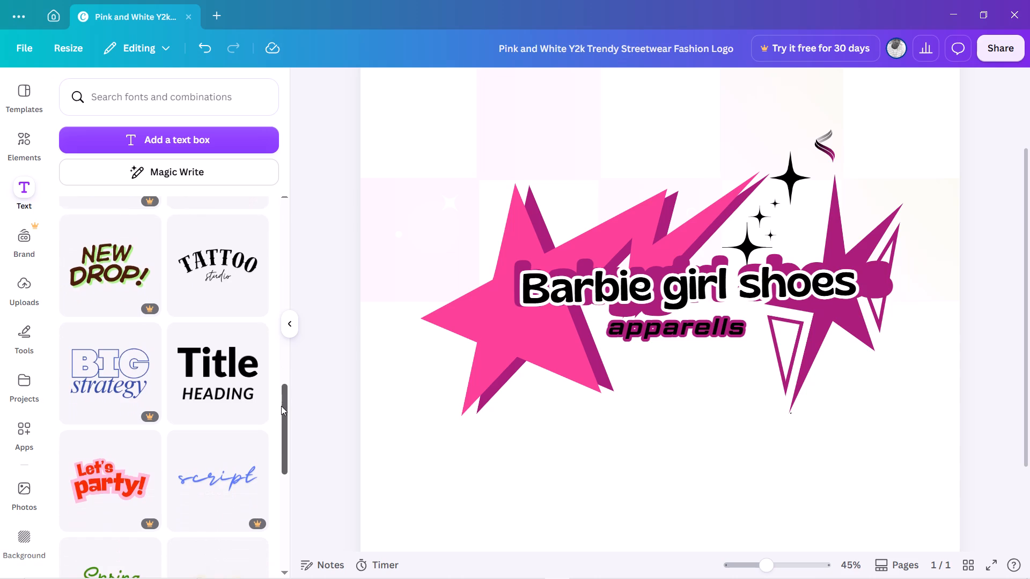
drag(281, 406, 278, 456)
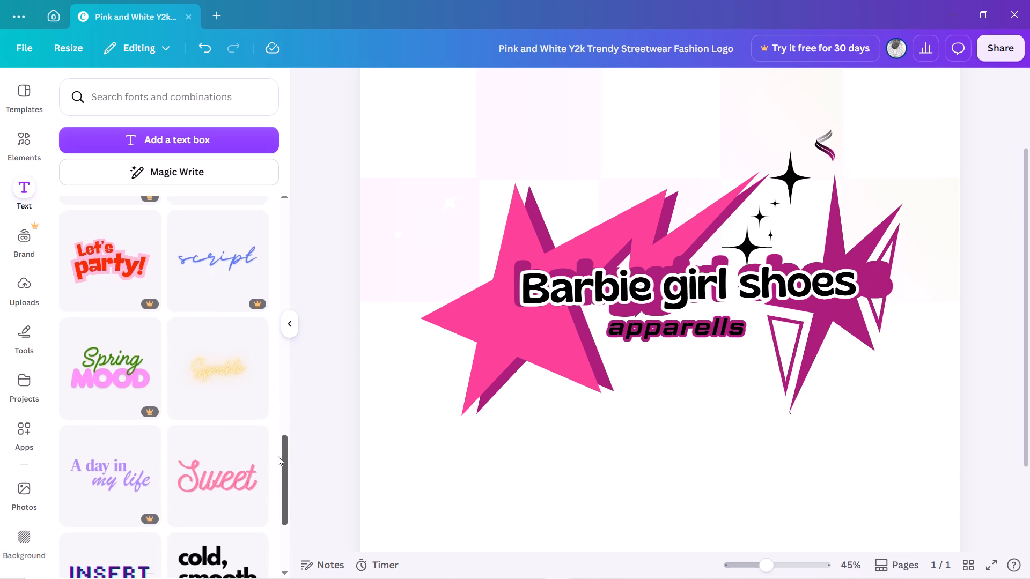
drag(278, 456, 282, 485)
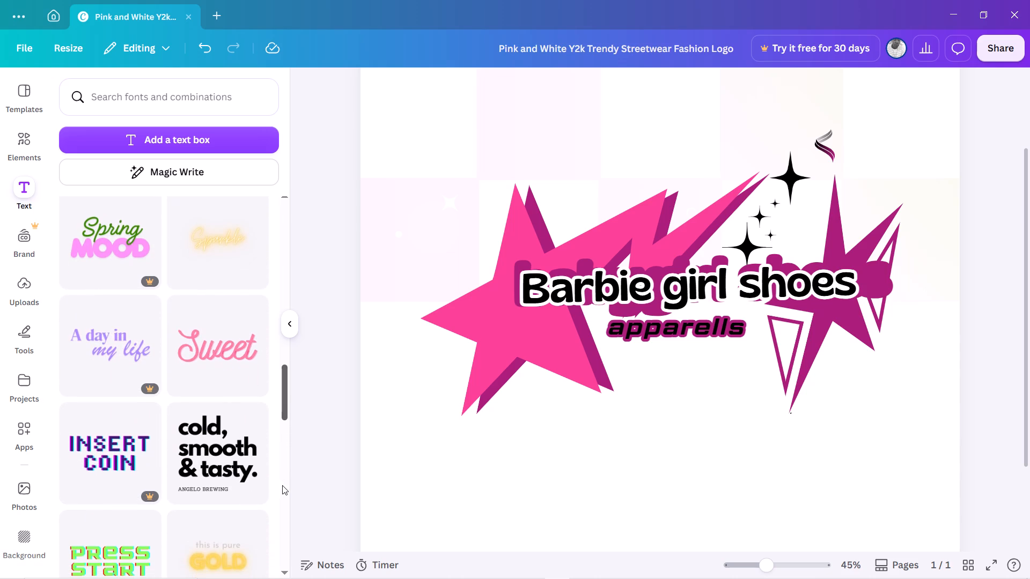
drag(282, 485, 284, 522)
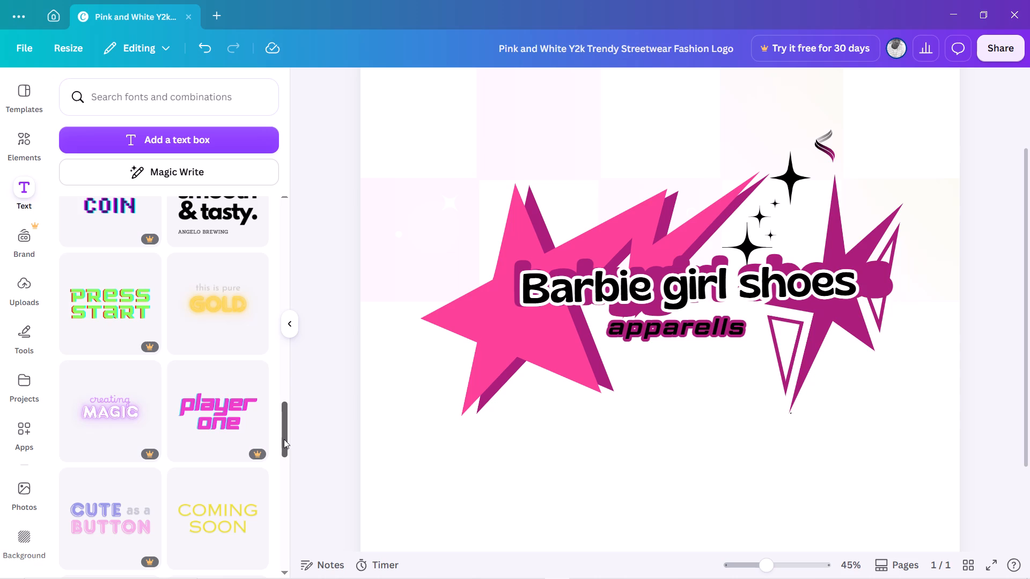
drag(281, 435, 282, 434)
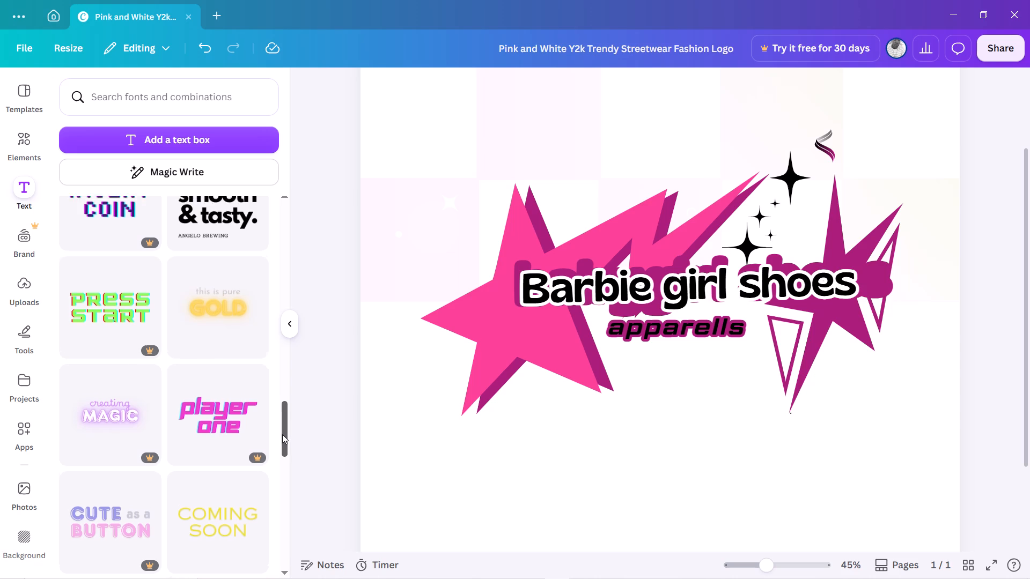
drag(282, 434, 299, 484)
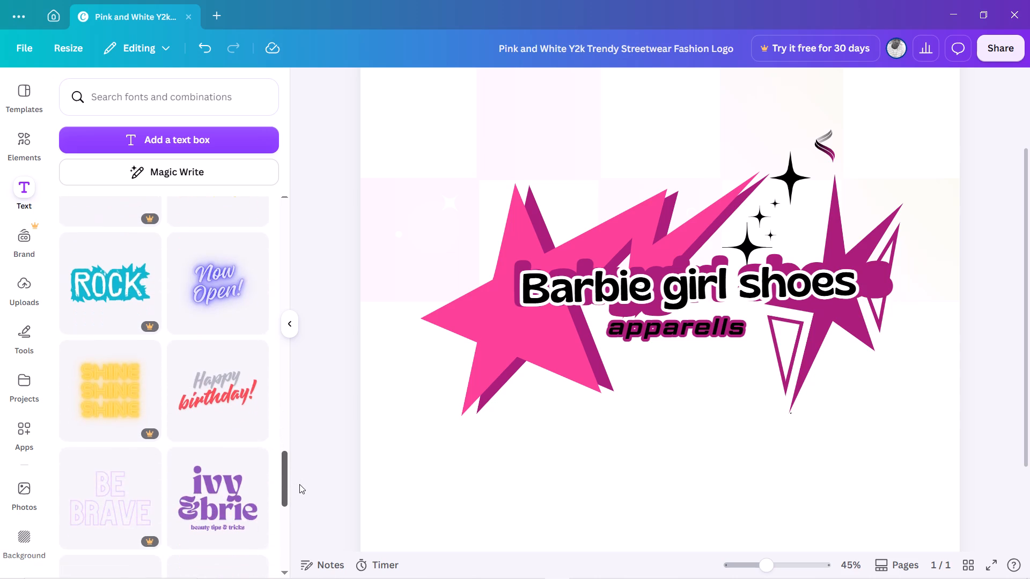
drag(299, 484, 303, 499)
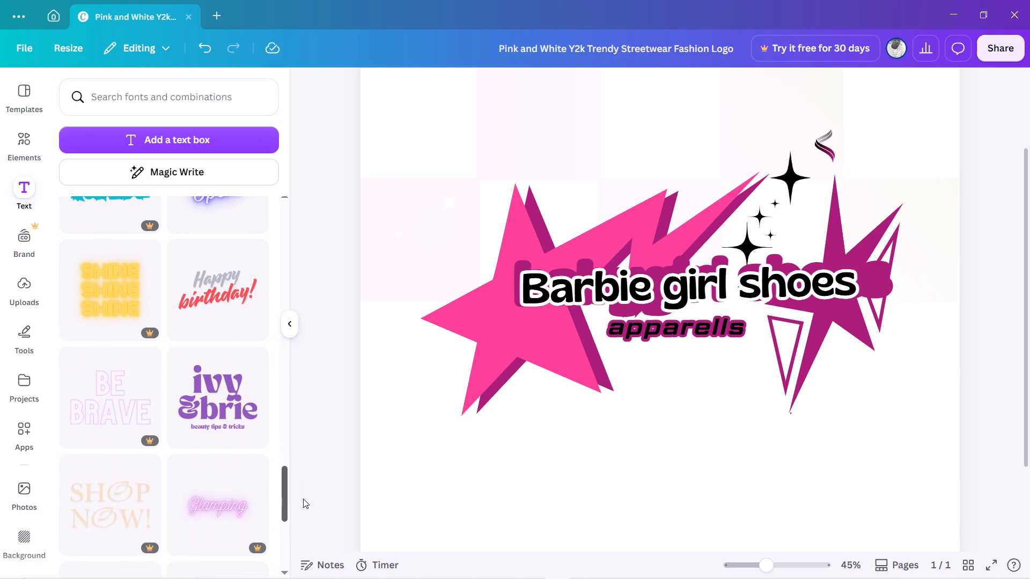
drag(303, 499, 311, 522)
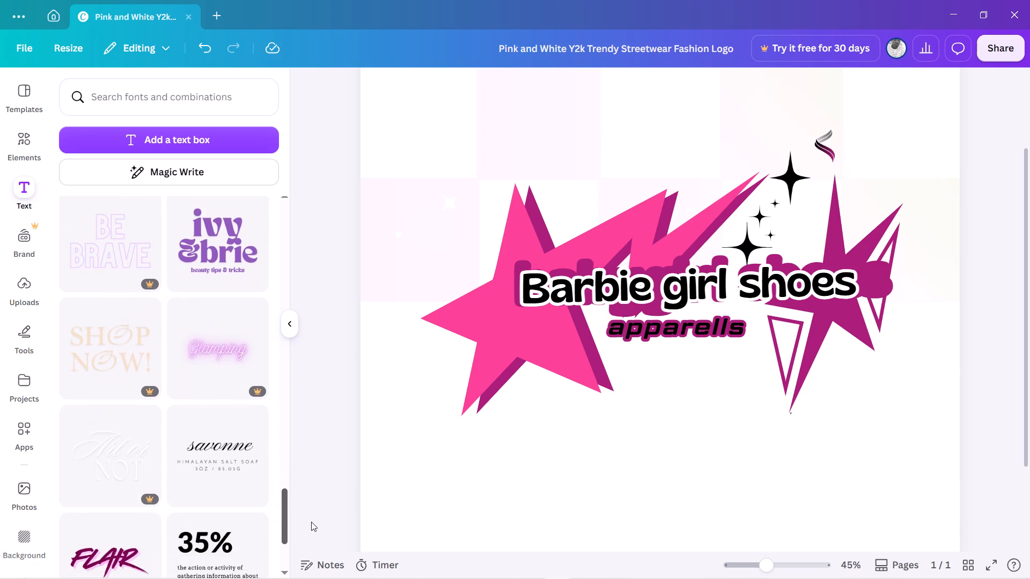
drag(311, 522, 314, 524)
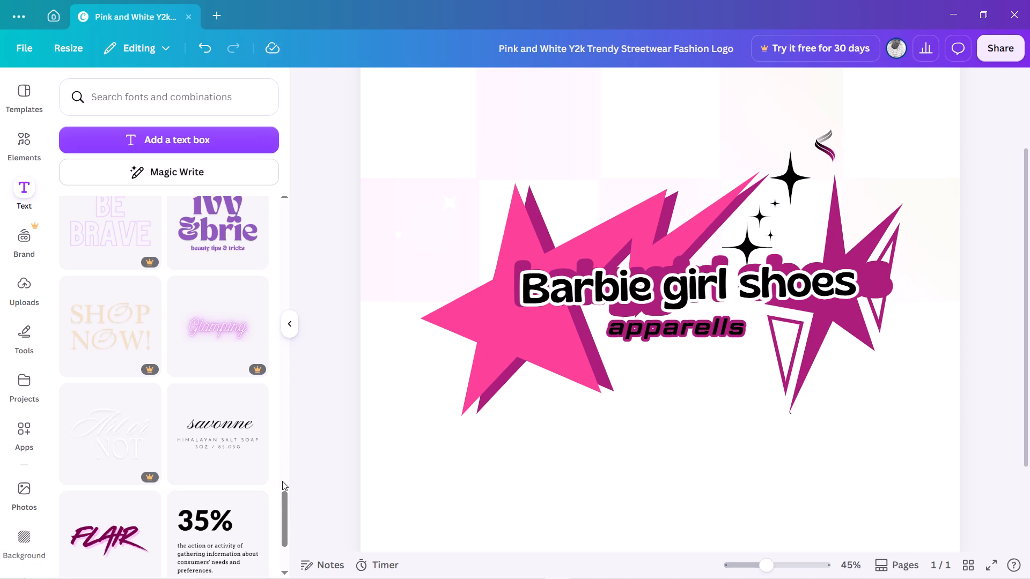
click(222, 427)
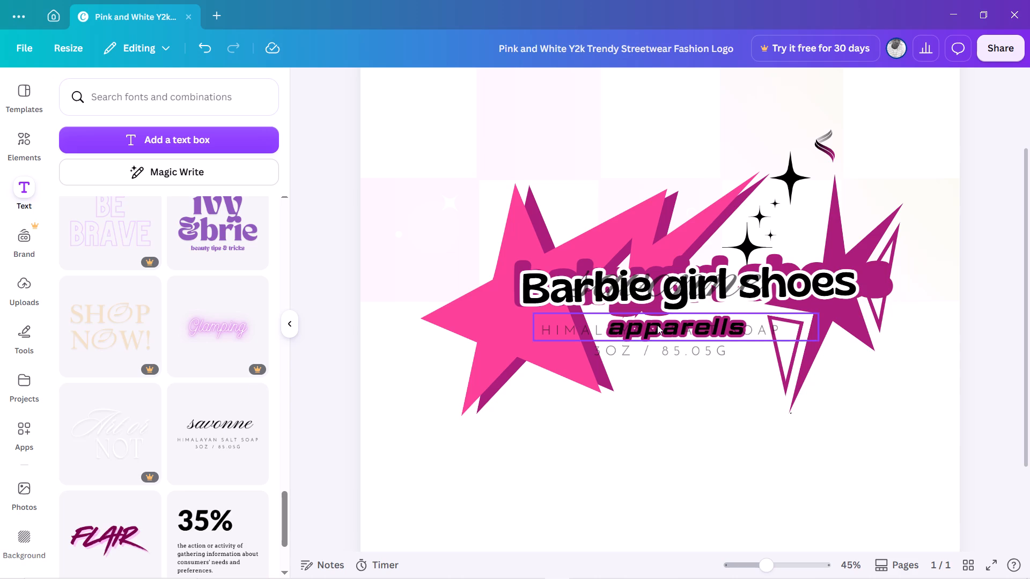
Move the "savonne" script and its soap caption into the empty white space beneath the logo, with the caption under the script.
click(652, 298)
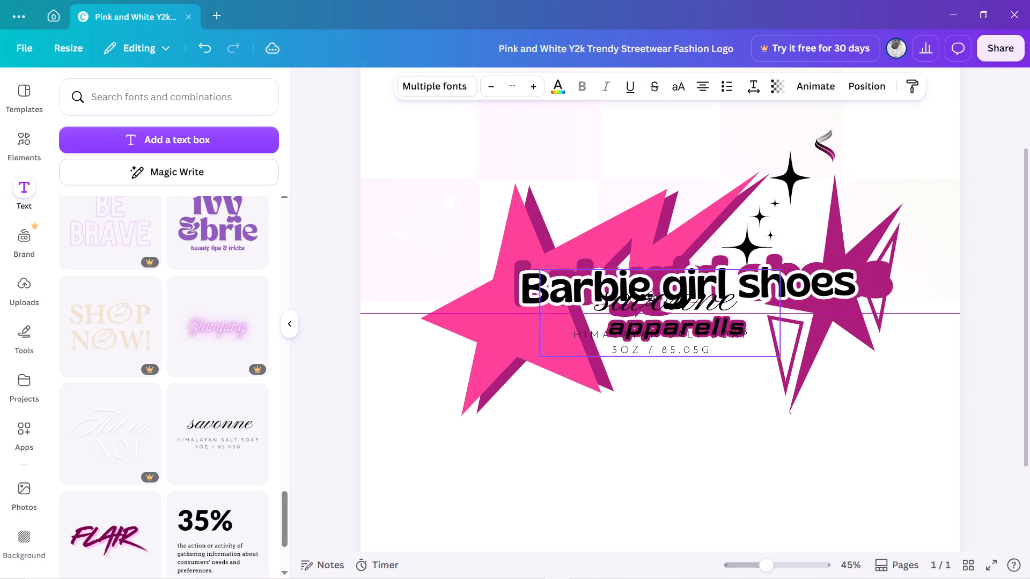
click(619, 308)
drag(619, 308, 627, 478)
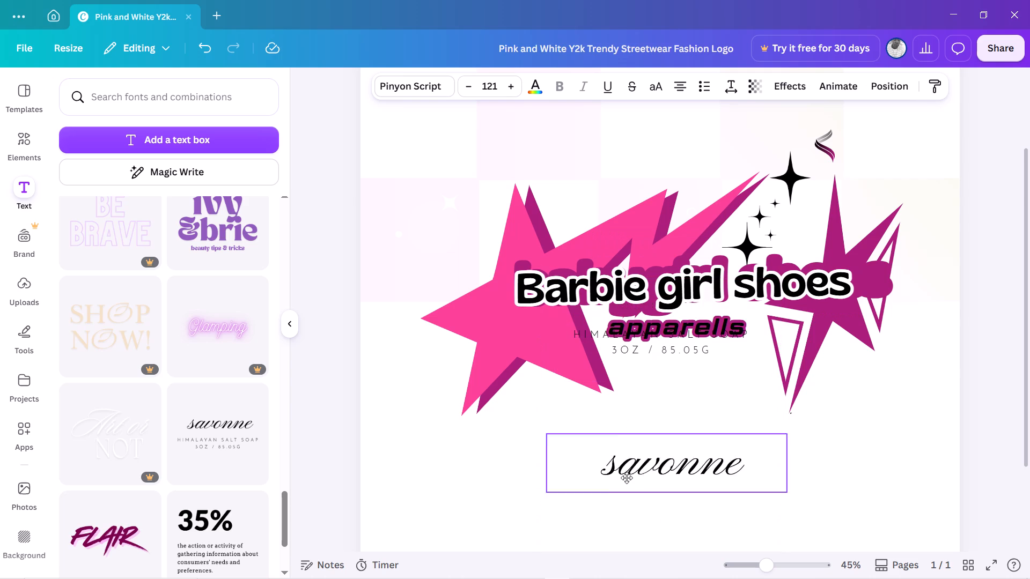
drag(627, 478, 651, 484)
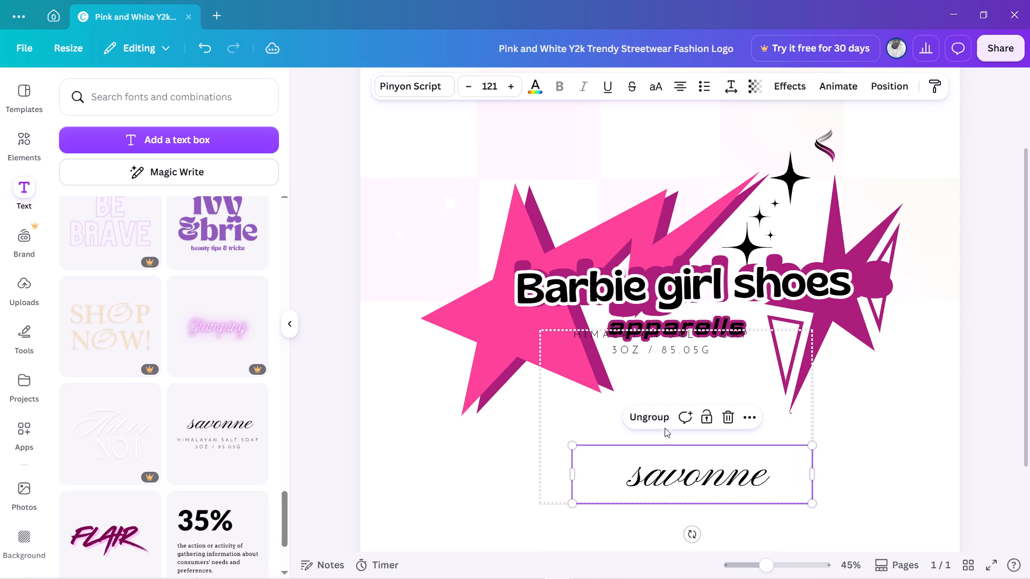
drag(654, 341, 656, 374)
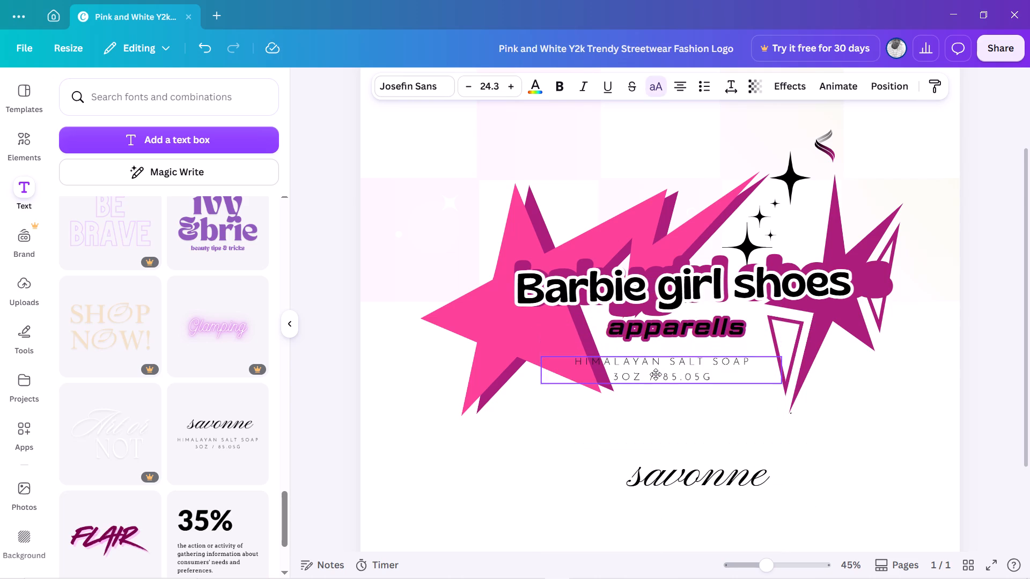
drag(656, 374, 688, 518)
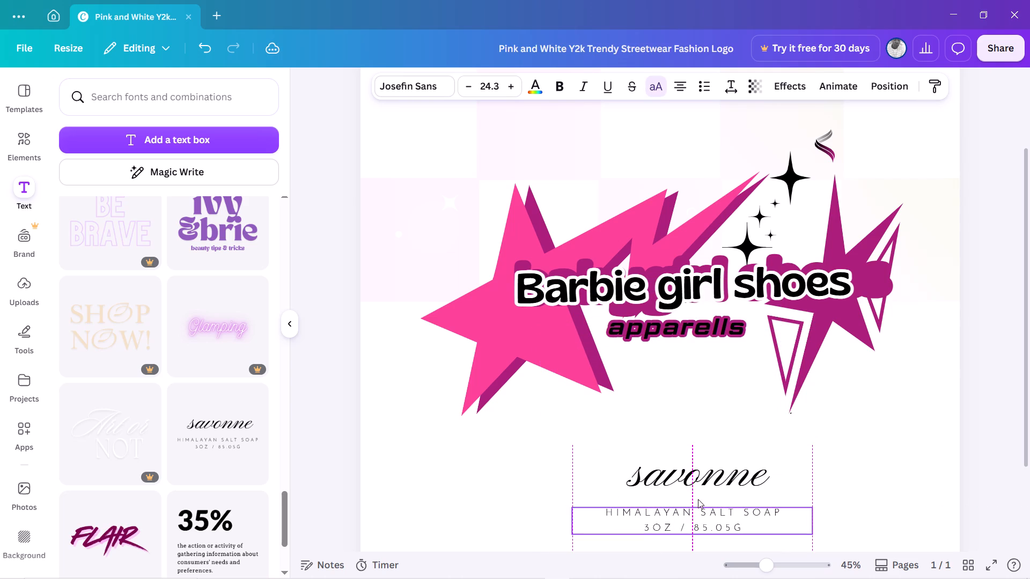
click(664, 405)
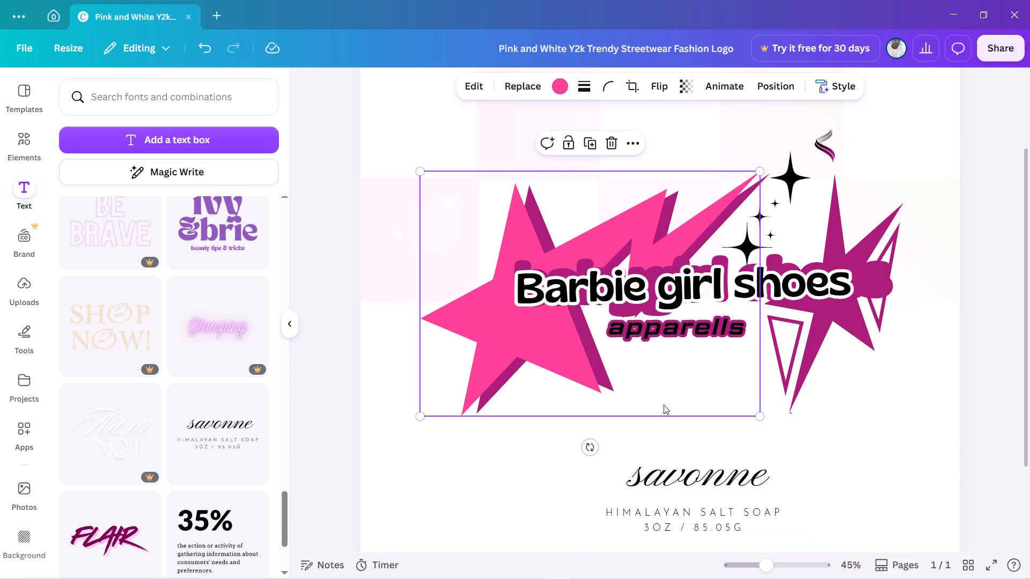
drag(691, 477, 687, 477)
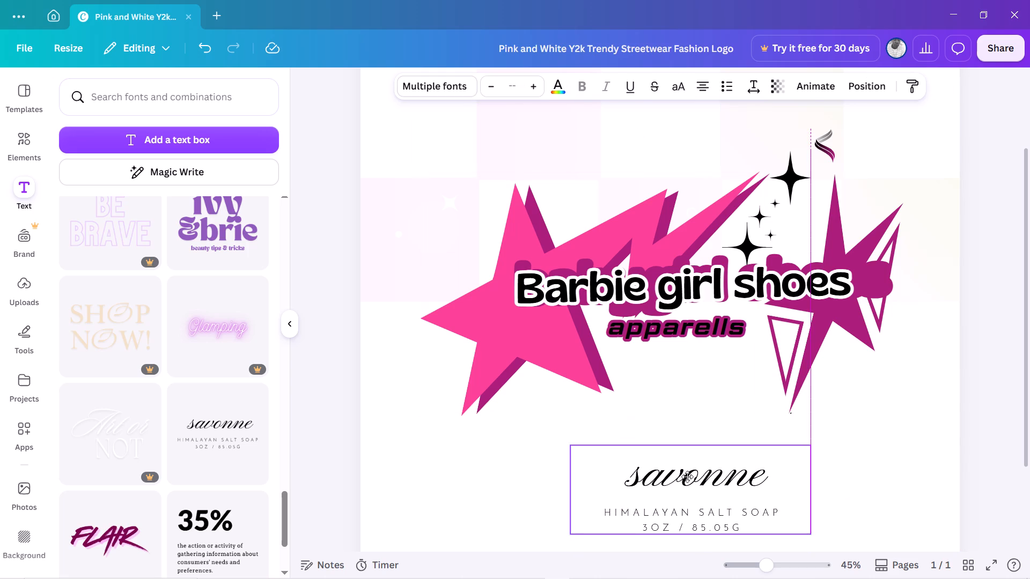
drag(687, 477, 690, 444)
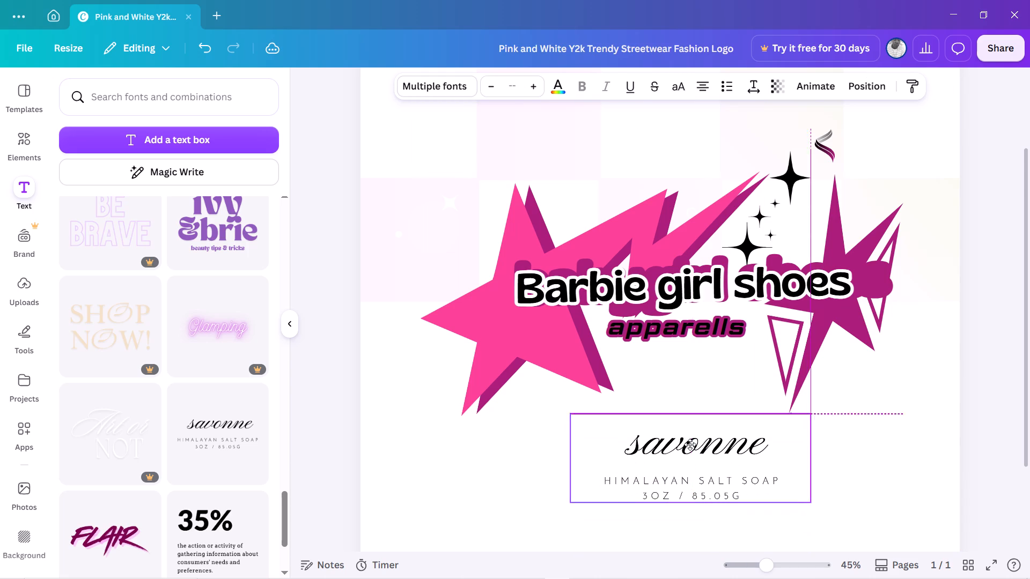
drag(690, 444, 689, 434)
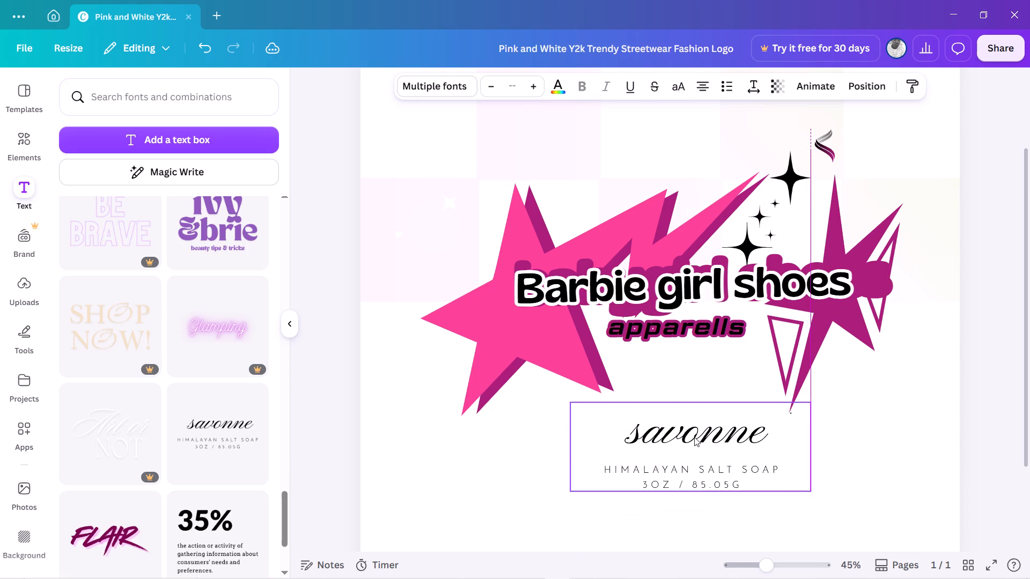
click(837, 466)
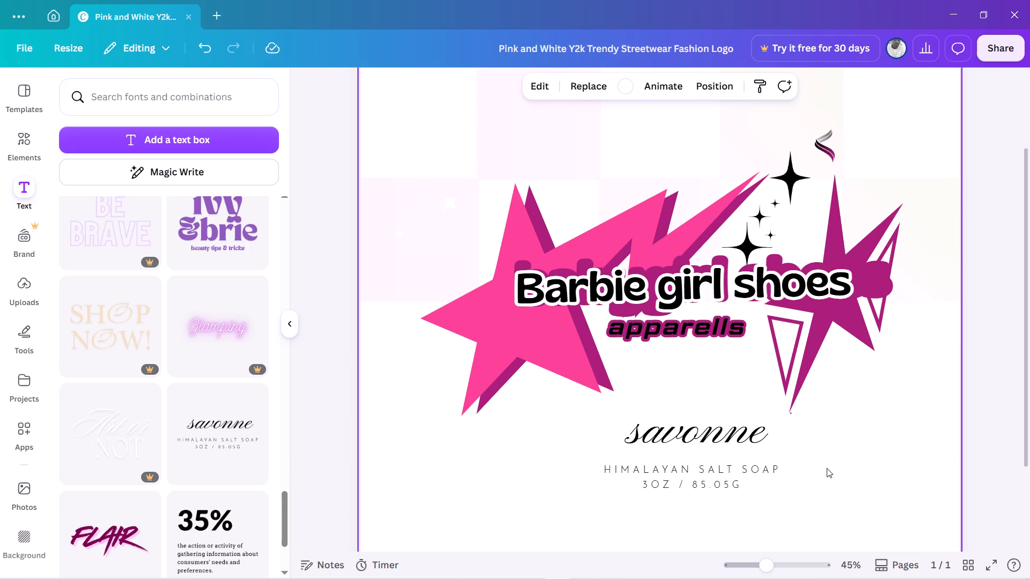
Clear the two-line "Himalayan salt soap 3oz / 85.05g" caption beneath the "savonne" script.
triple_click(628, 473)
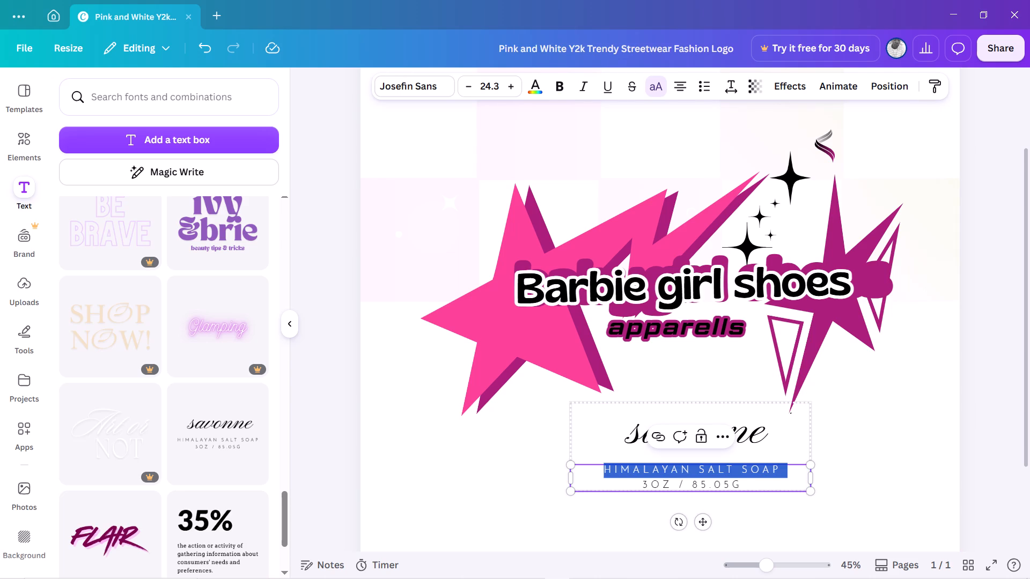
drag(750, 485, 724, 485)
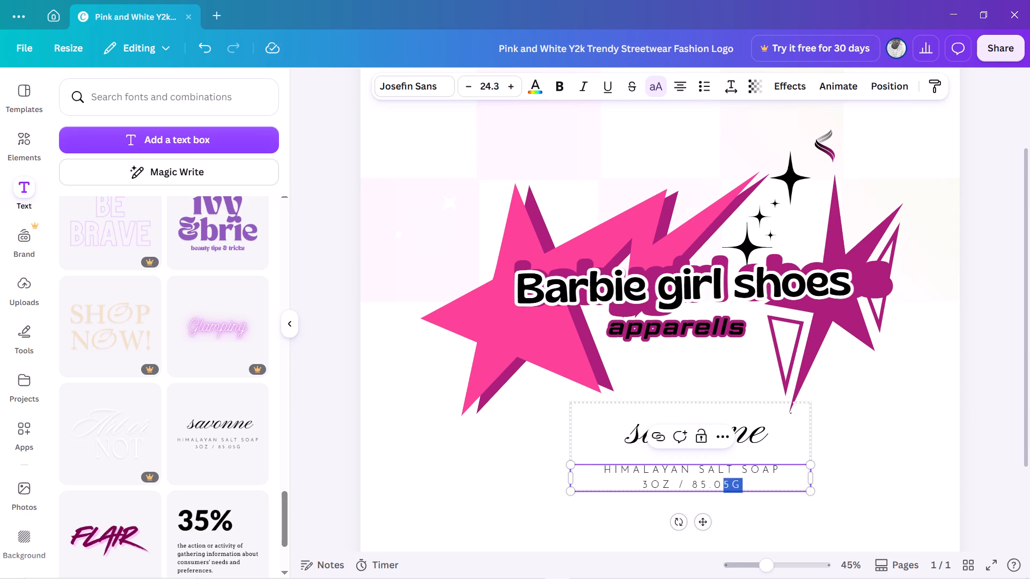
drag(724, 485, 607, 473)
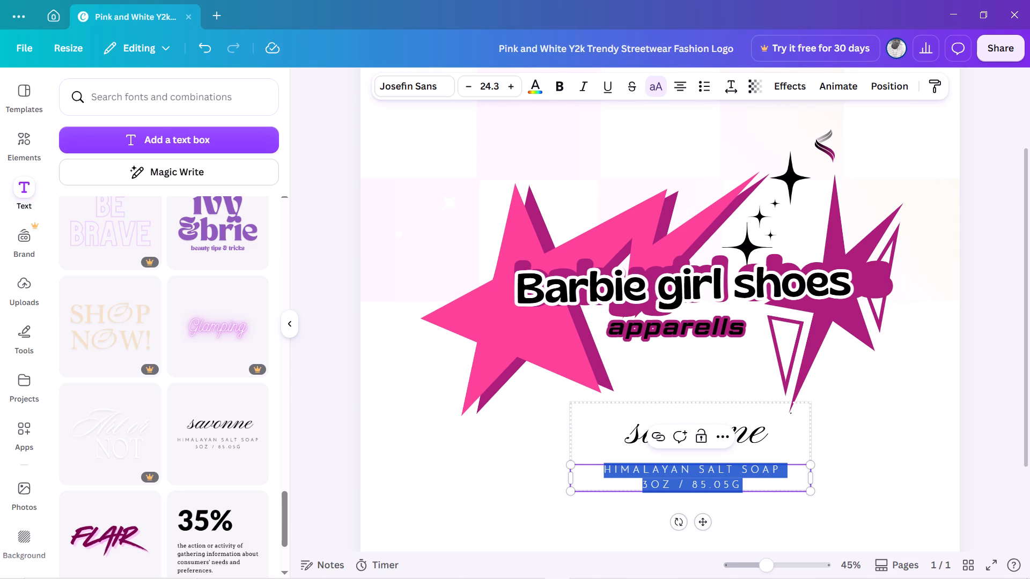
drag(607, 473, 604, 473)
key(BackSpace)
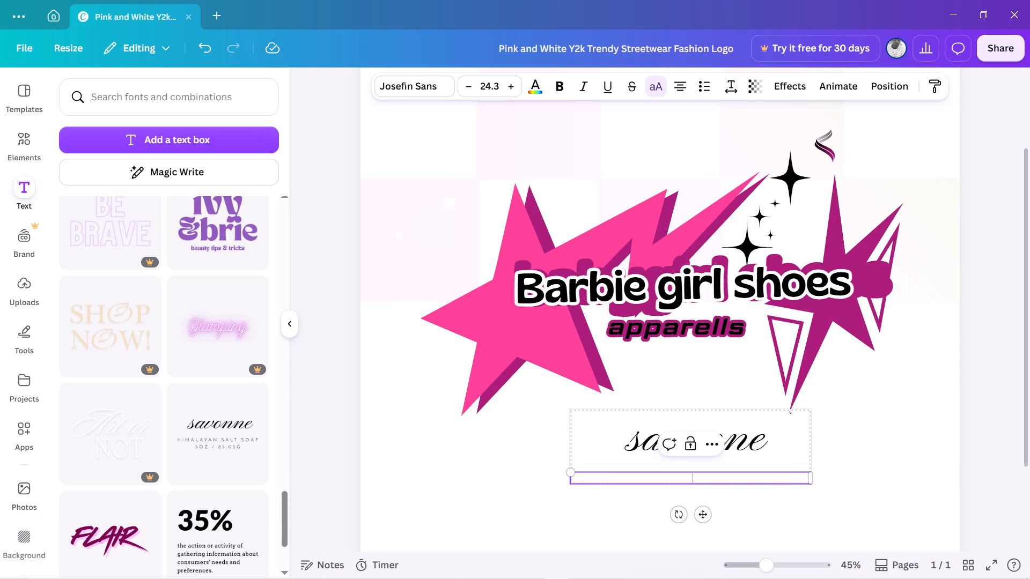
click(838, 462)
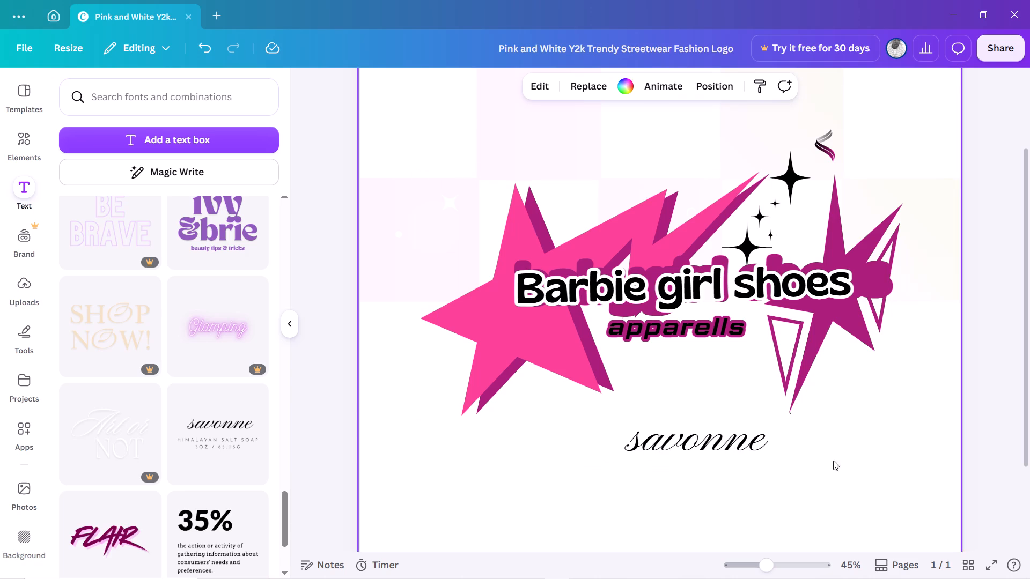
Replace the "savonne" script text with "simply amazing".
triple_click(661, 439)
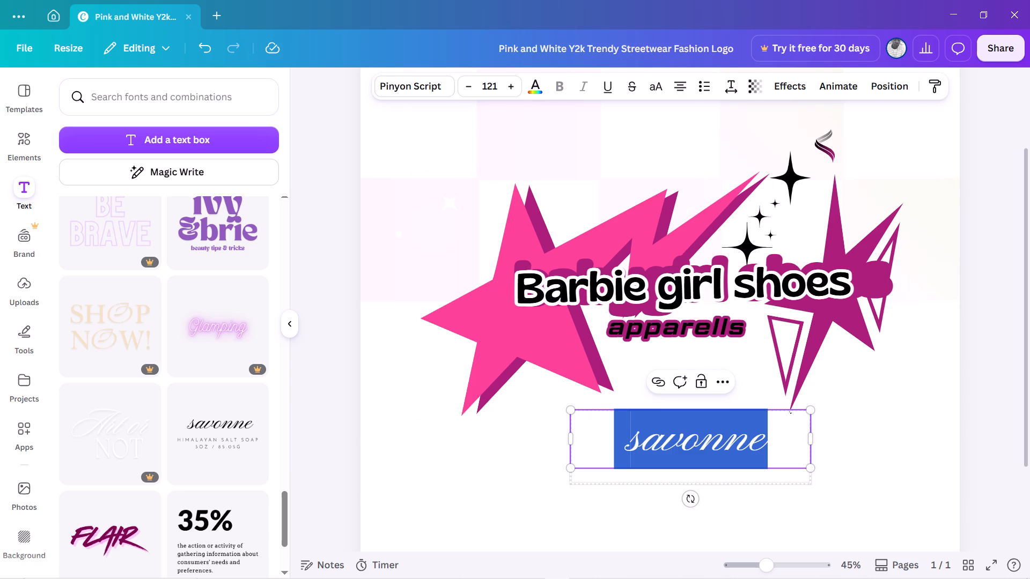
key(s)
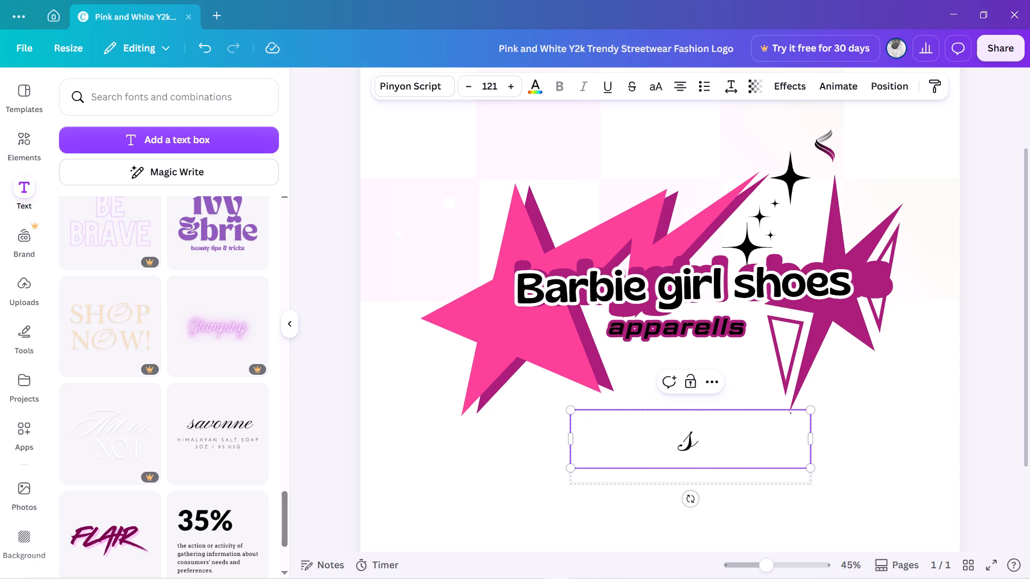
key(i)
text(mply)
key(space)
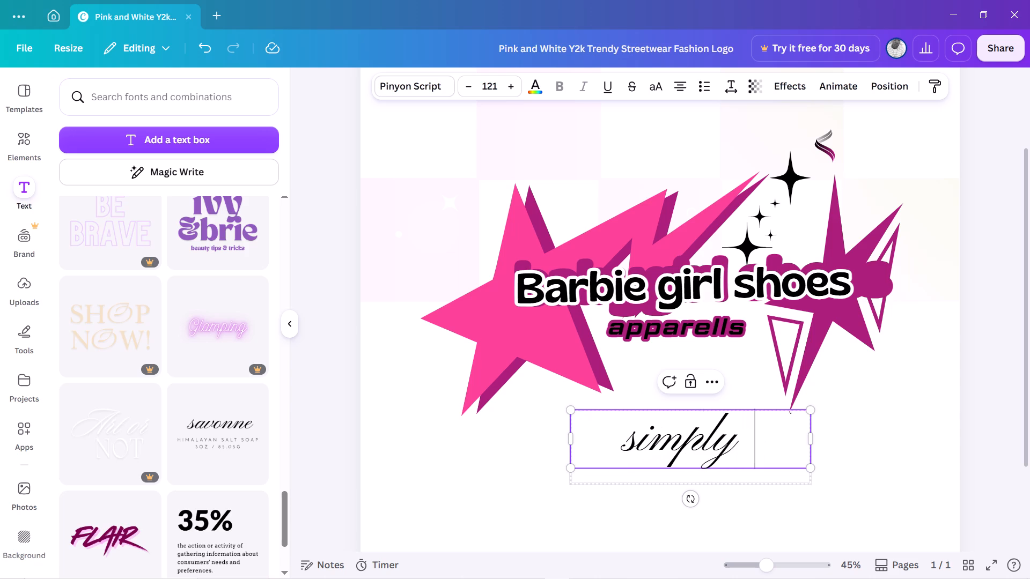
text(am)
key(a)
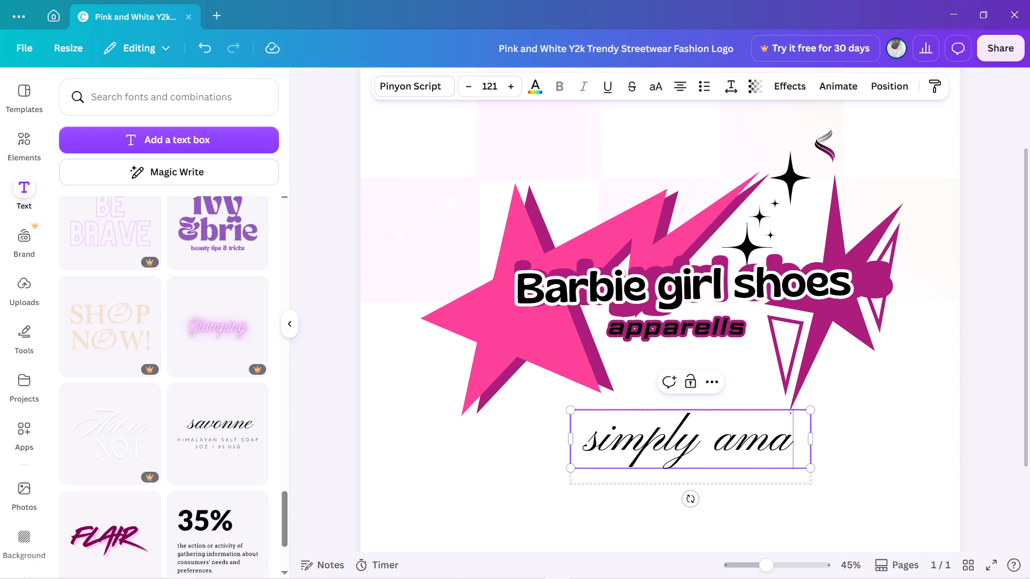
text(zing)
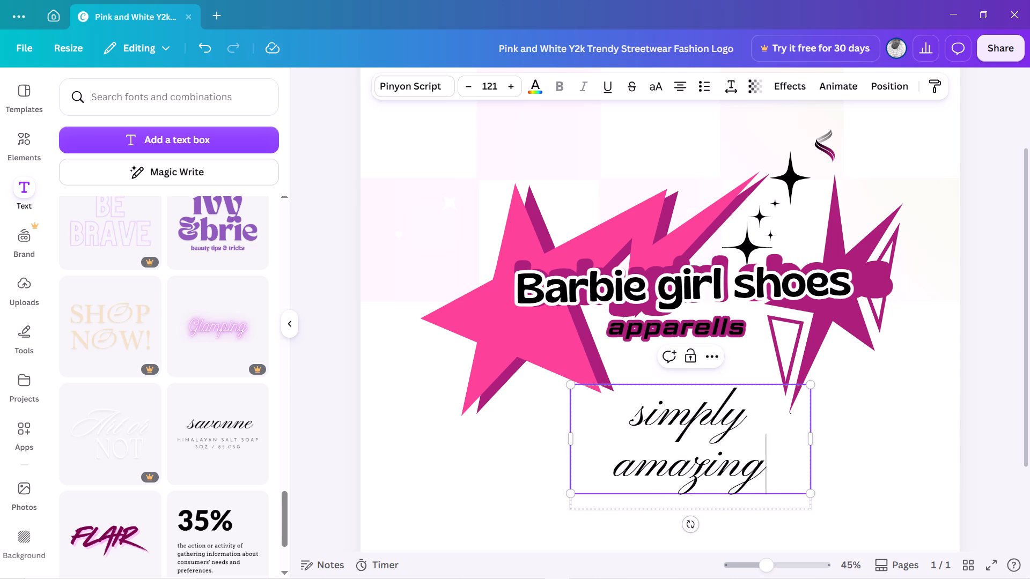
Reduce the "simply amazing" text's font size to 64.4 so it fits on one line.
drag(764, 467, 624, 416)
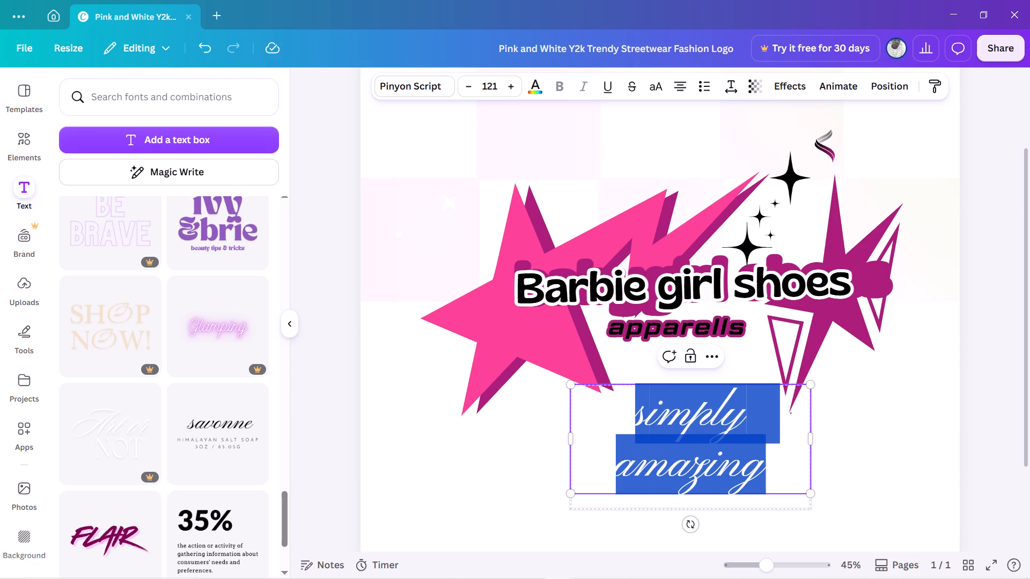
drag(624, 416, 626, 415)
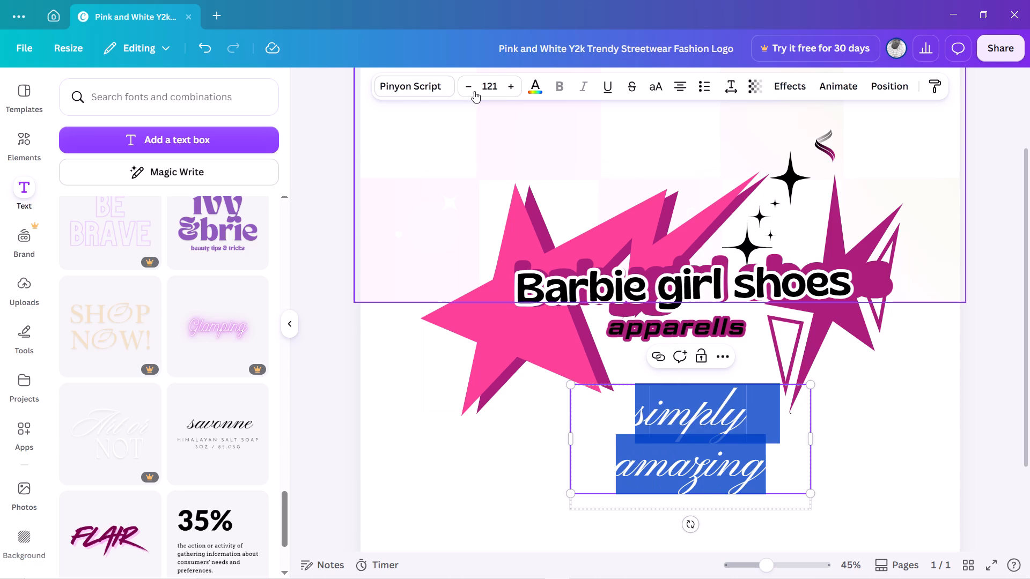
triple_click(468, 85)
triple_click(468, 85)
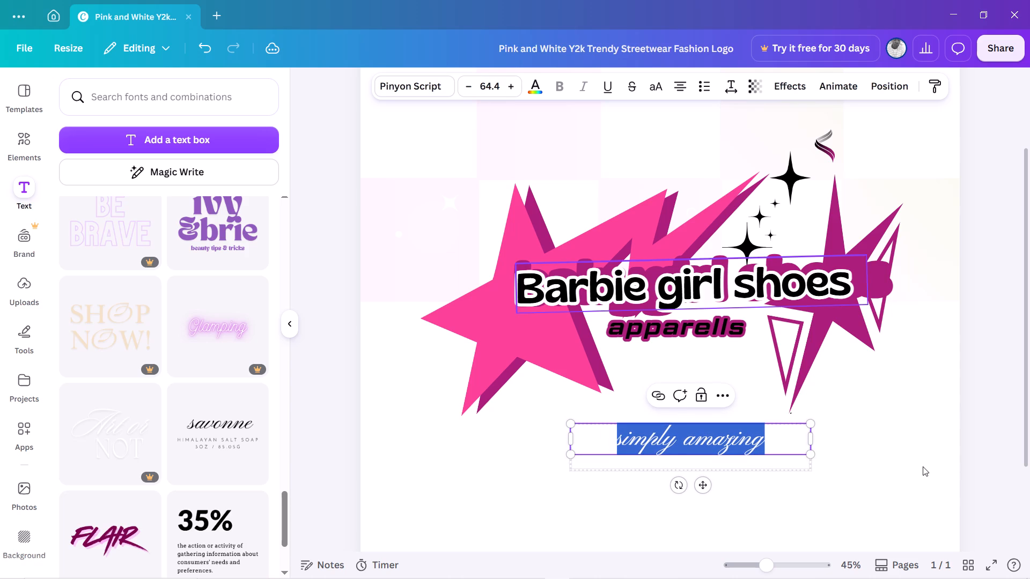
click(845, 424)
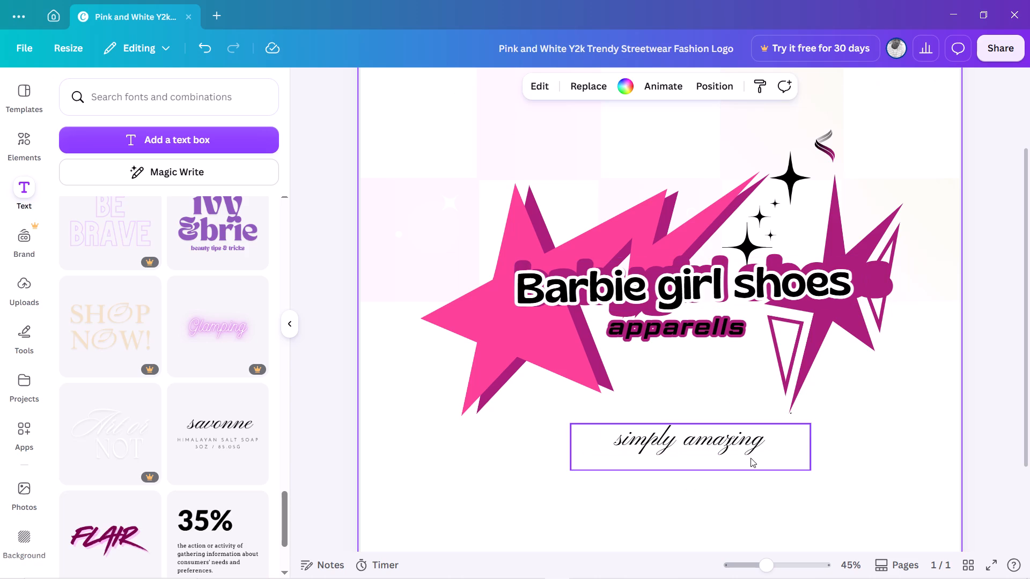
Move the "simply amazing" text up and slightly right, closer beneath "apparells" and between the lower star points.
drag(731, 458, 727, 444)
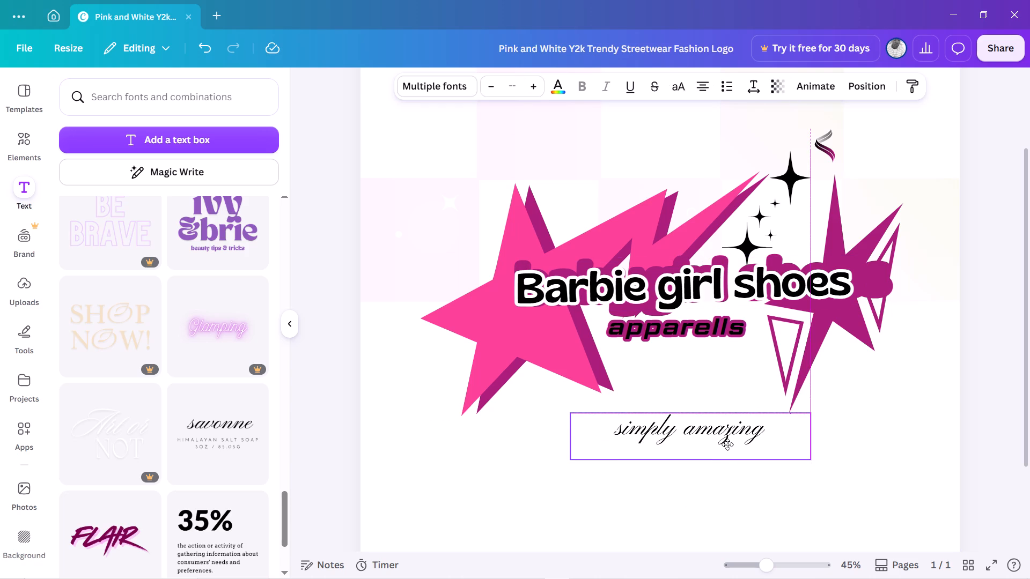
drag(727, 444, 735, 441)
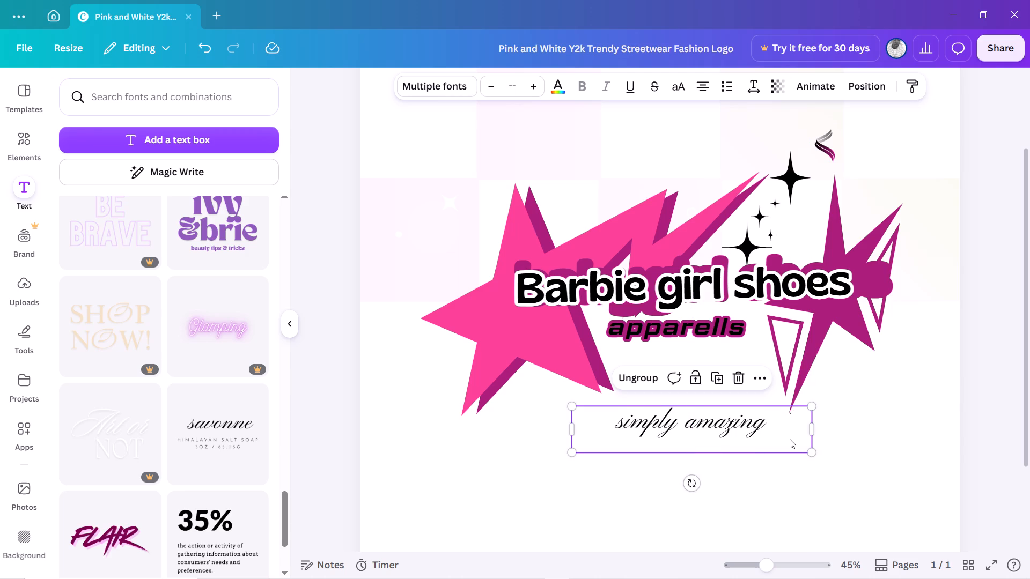
click(848, 419)
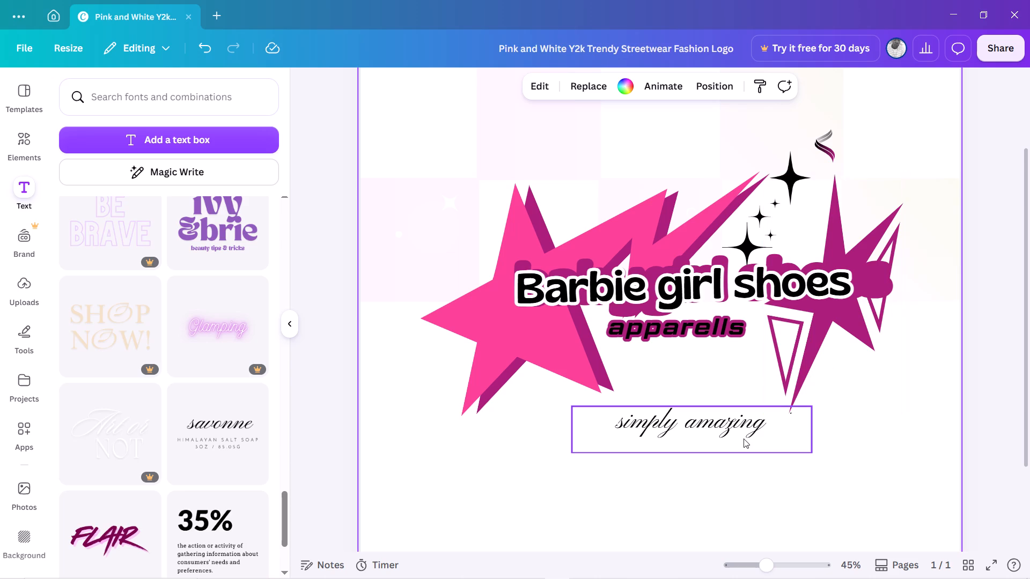
drag(695, 435, 706, 426)
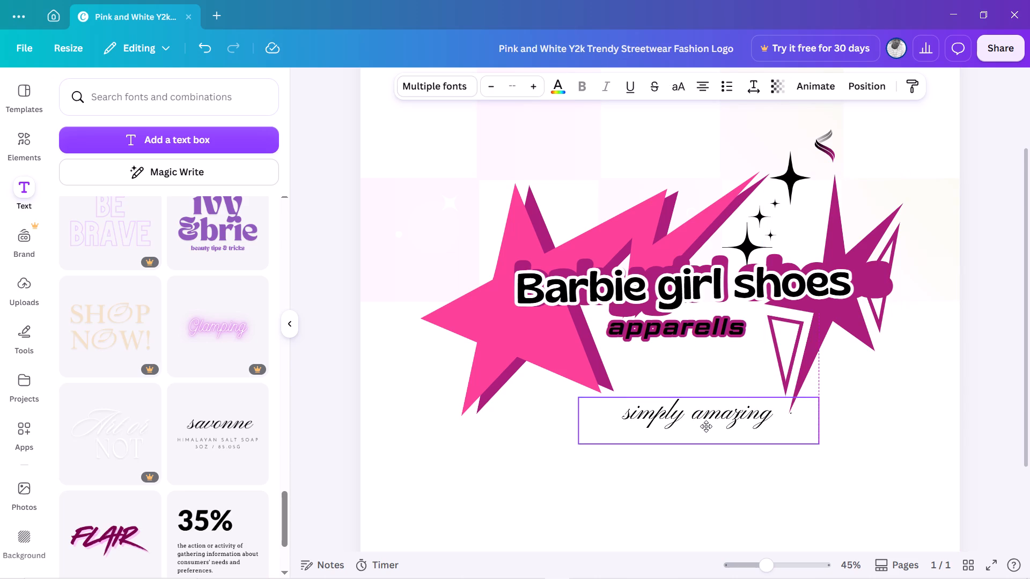
drag(706, 426, 709, 426)
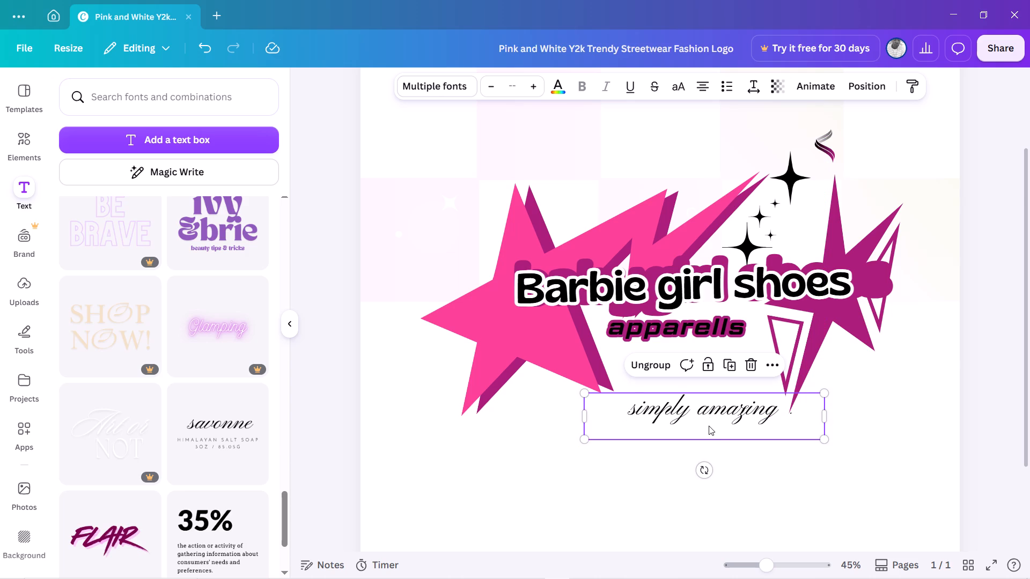
Set the "simply amazing" text colour to the default solid black, #000000.
triple_click(706, 405)
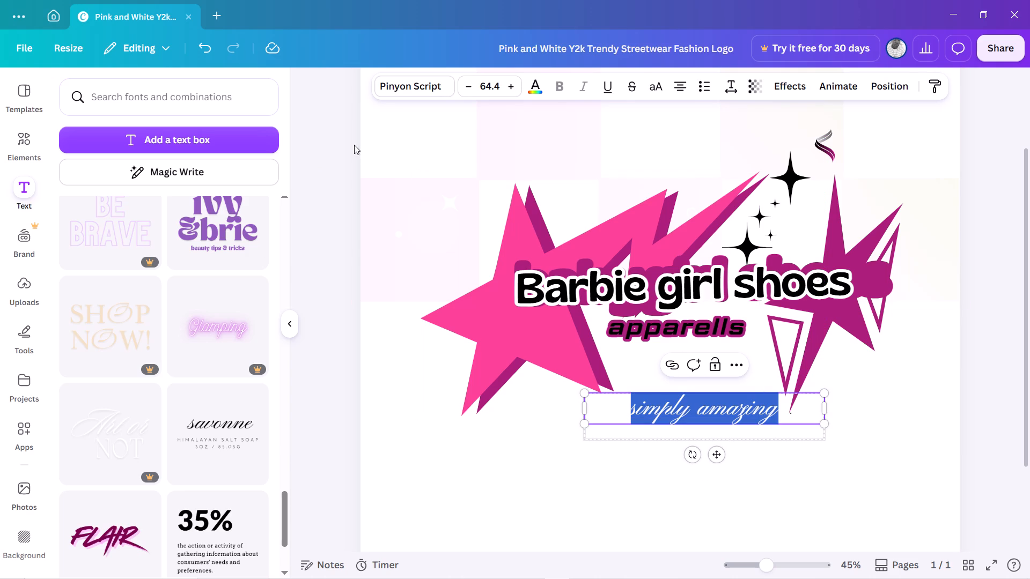
click(540, 88)
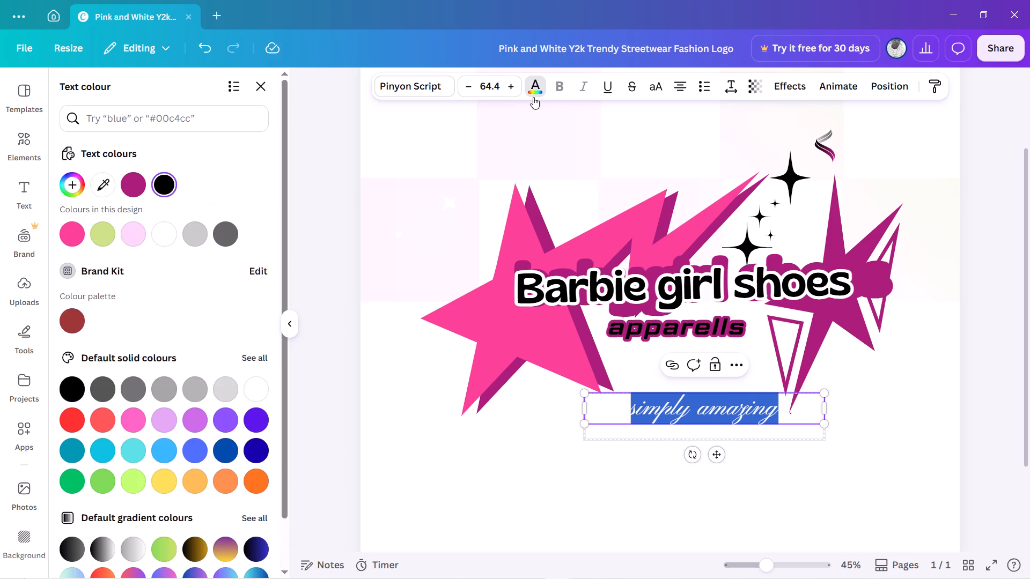
click(70, 384)
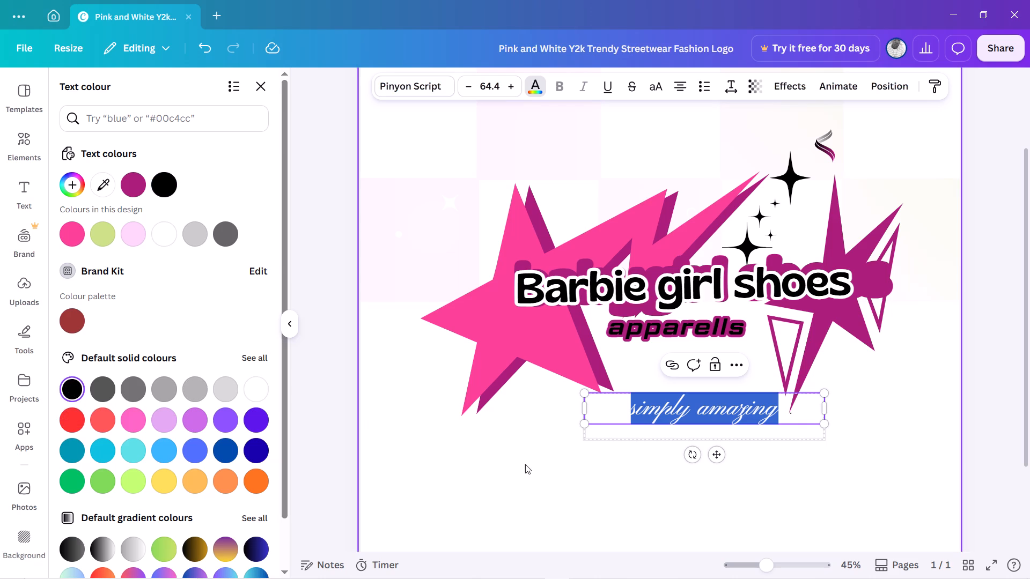
click(646, 465)
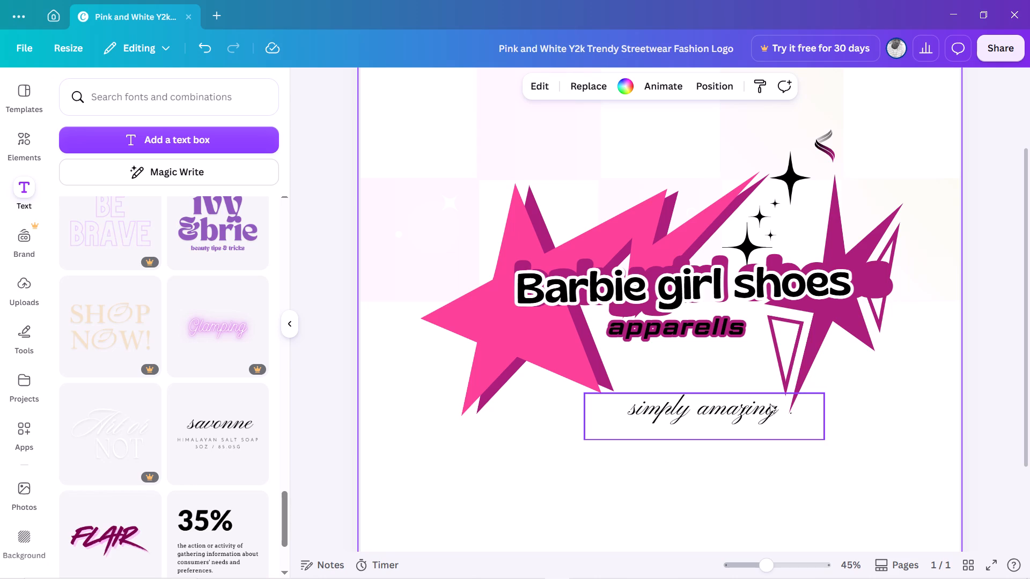
Add "..." to the end of the "simply amazing" tagline.
triple_click(782, 413)
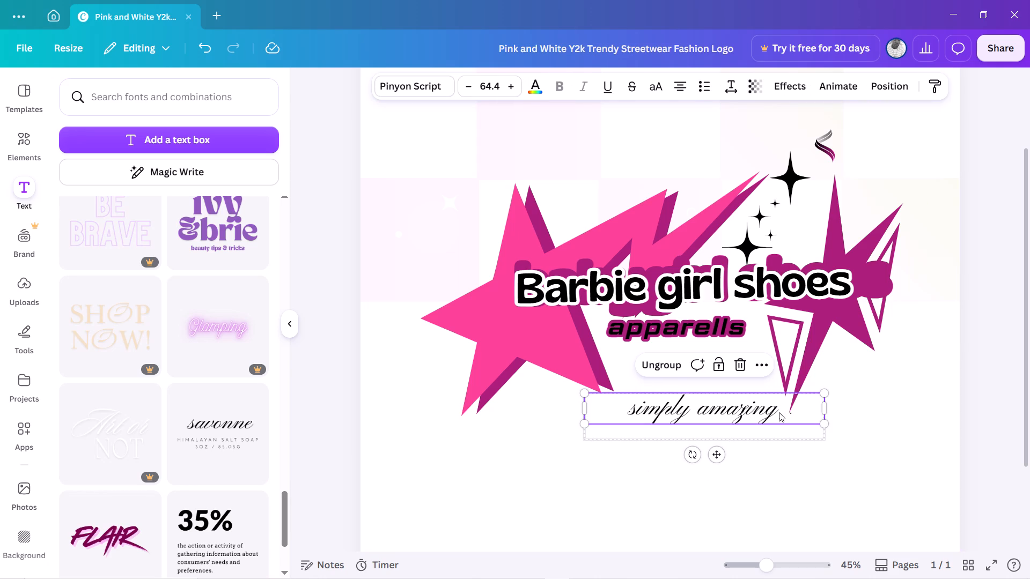
click(777, 412)
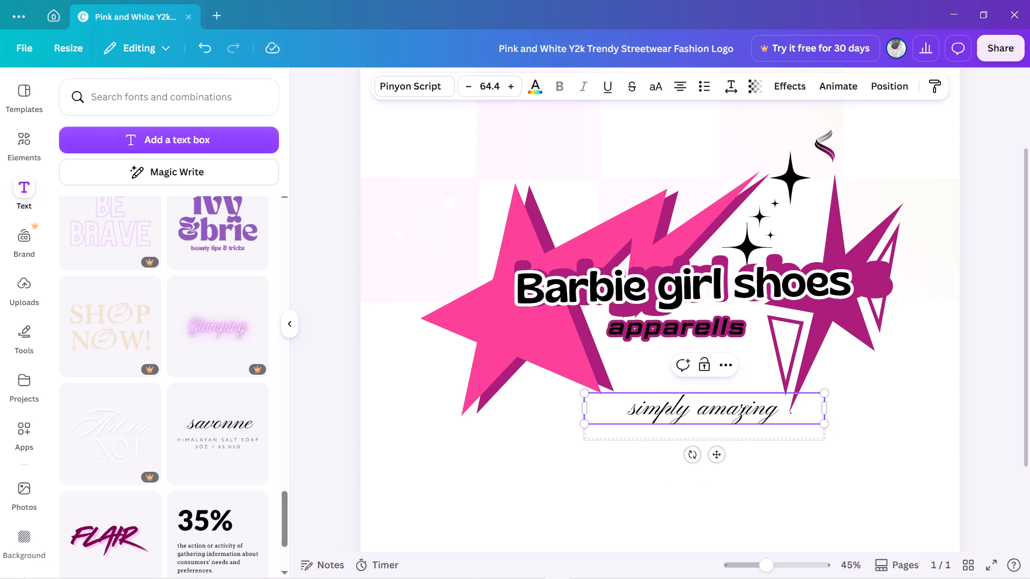
text(...)
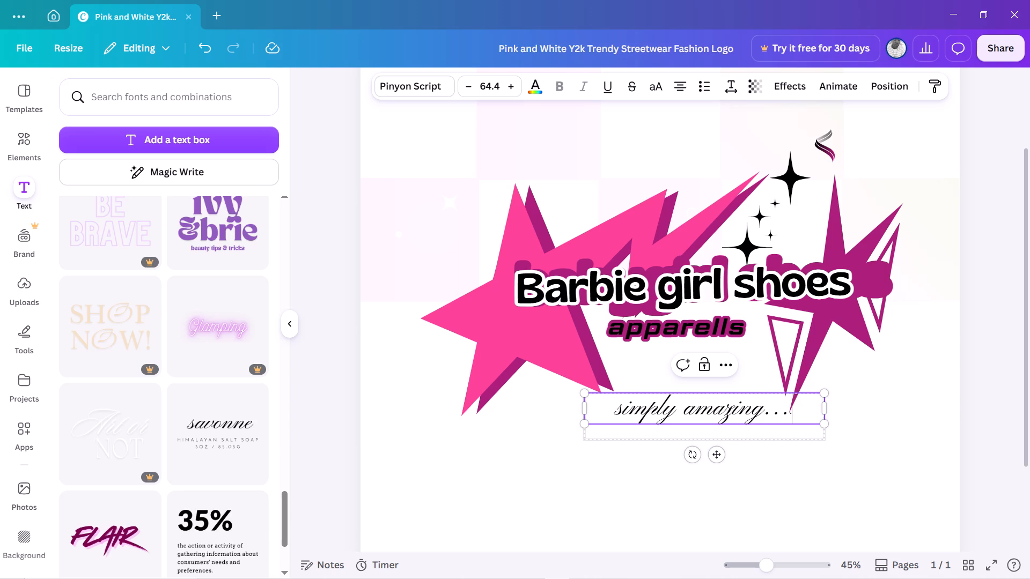
click(898, 423)
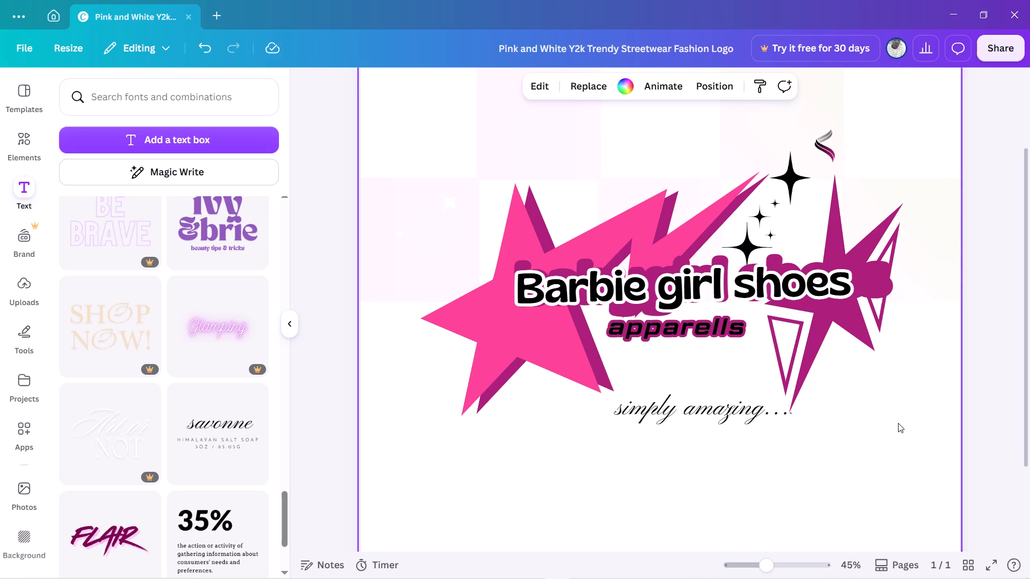
Move the "simply amazing..." tagline down so it sits just below the lower star points, roughly centred under "apparells".
drag(737, 421, 730, 422)
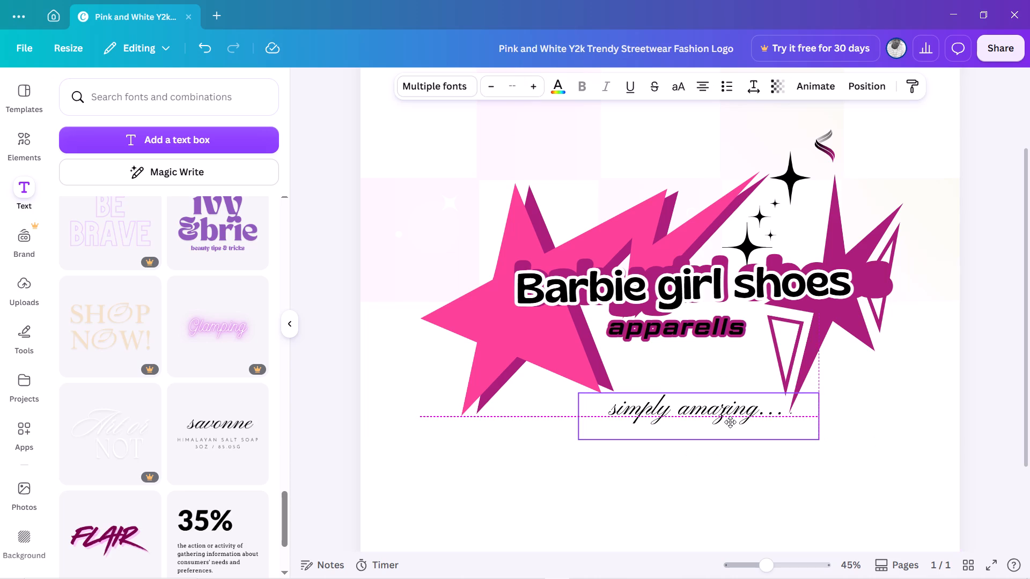
drag(730, 422, 730, 422)
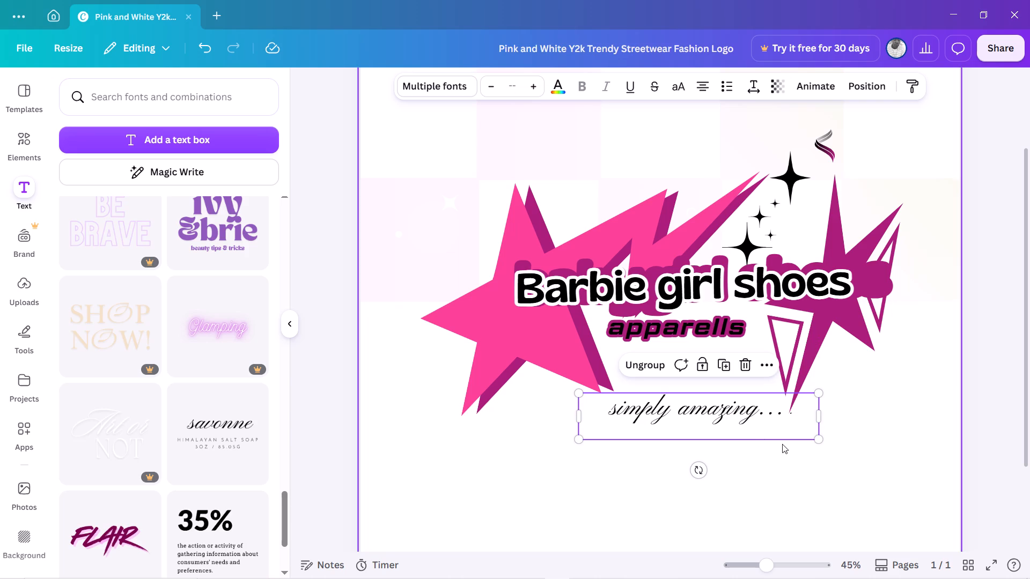
click(820, 462)
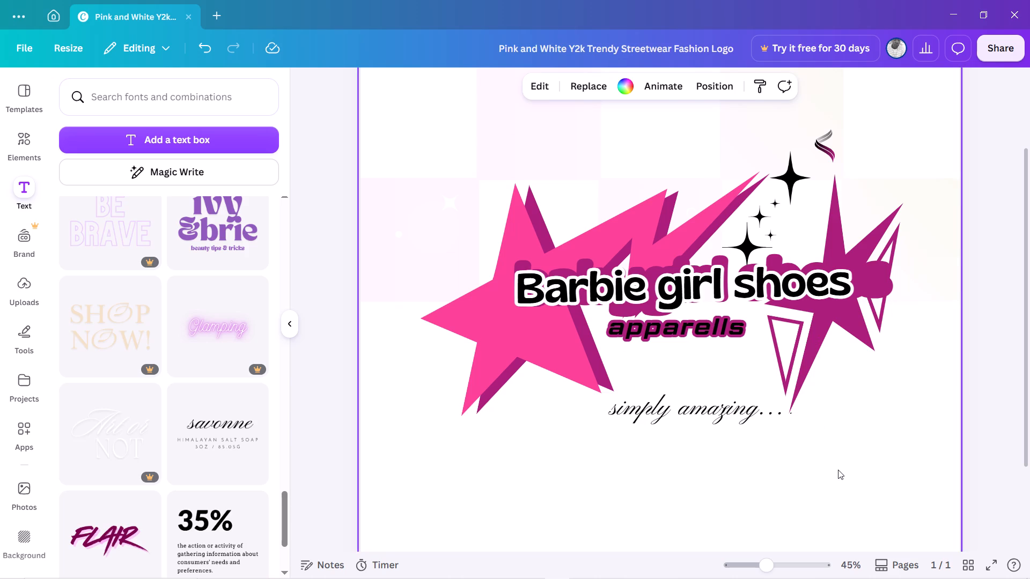
drag(700, 414, 699, 414)
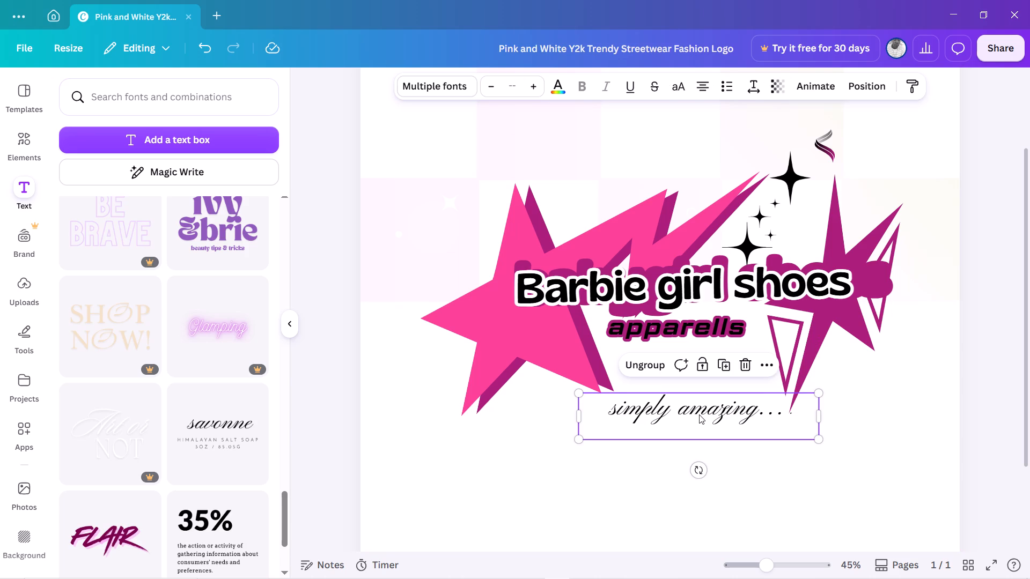
drag(699, 414, 703, 439)
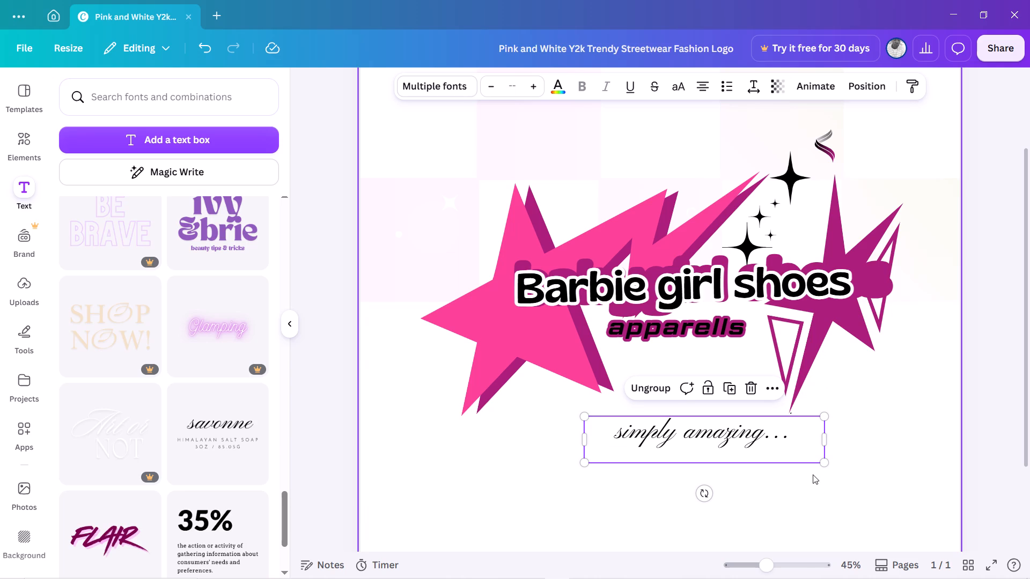
click(852, 449)
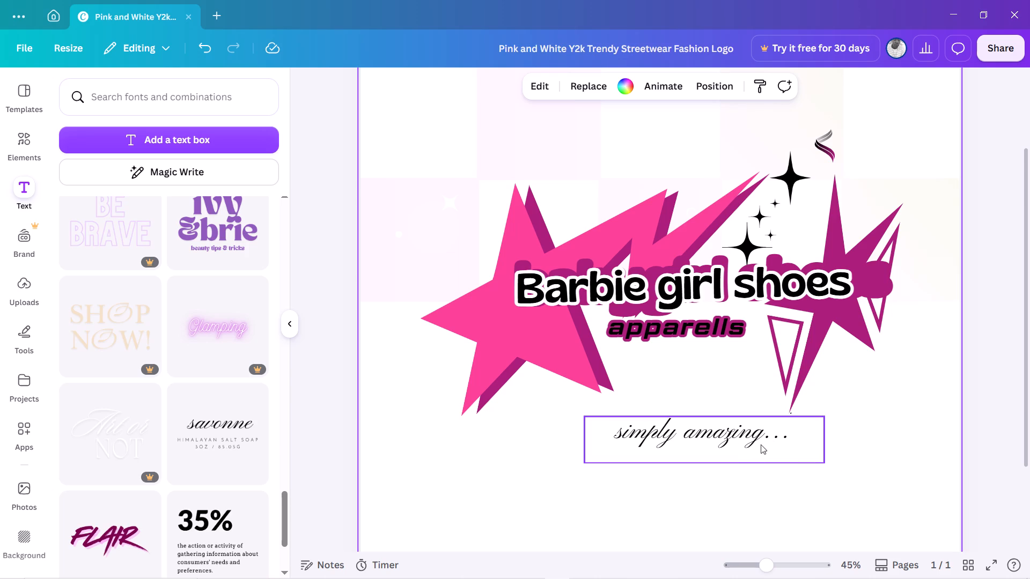
Hide the text library to view the logo design with more space around it.
click(286, 325)
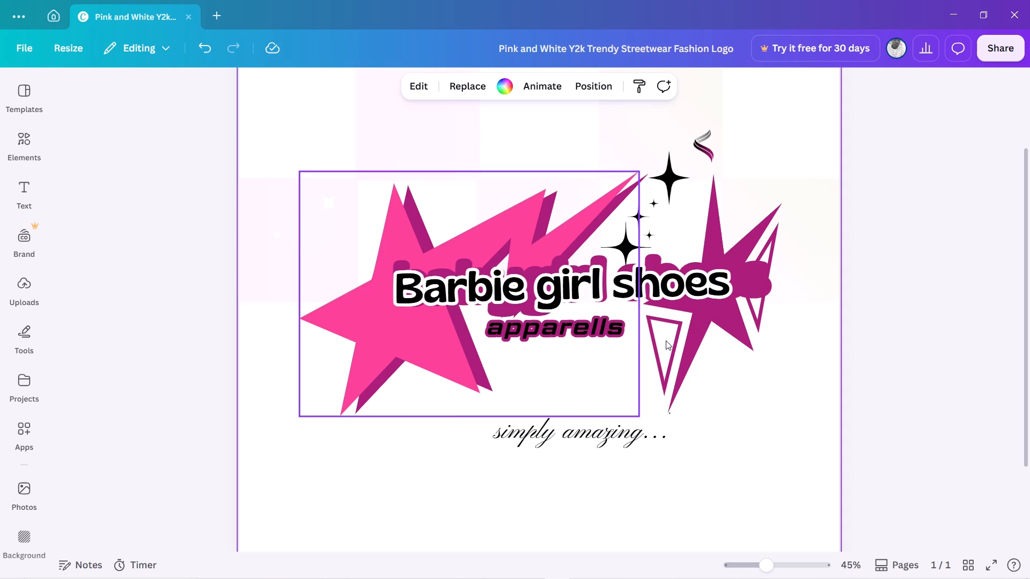
click(751, 444)
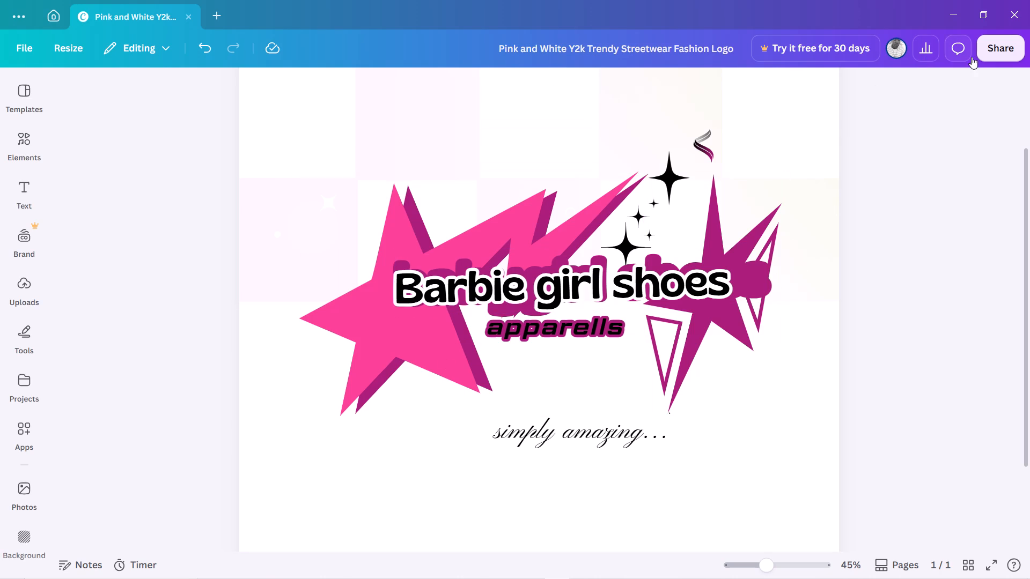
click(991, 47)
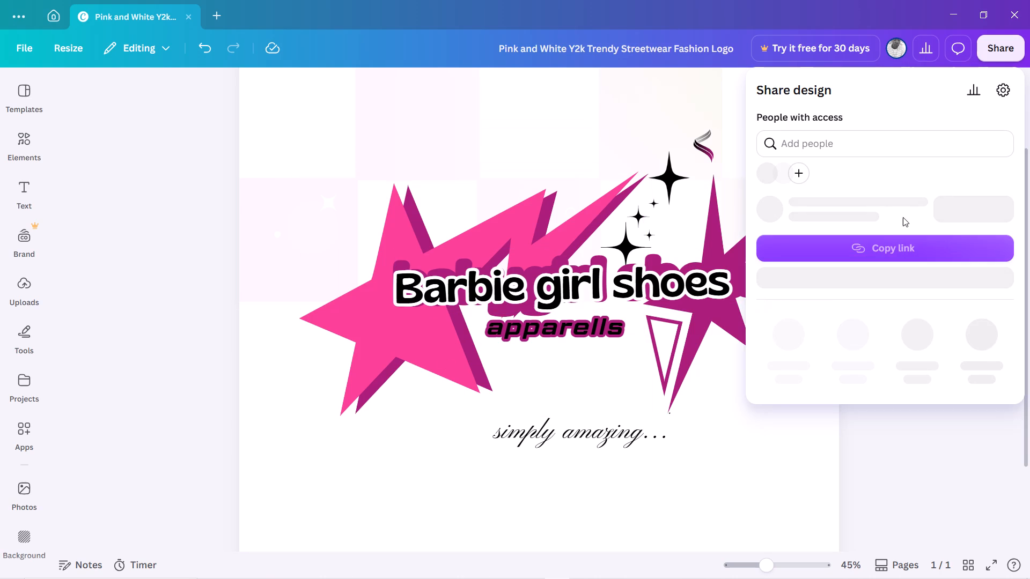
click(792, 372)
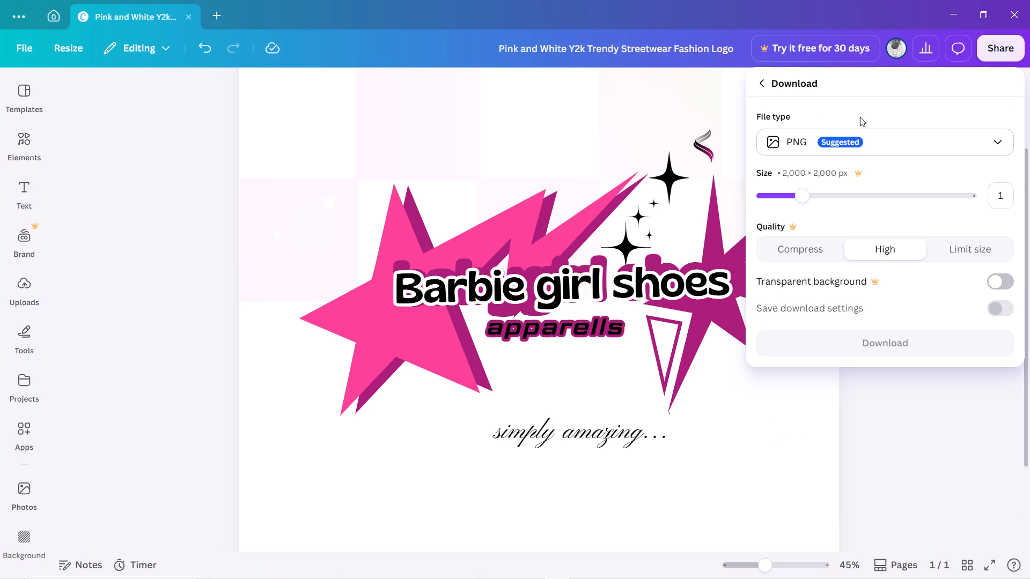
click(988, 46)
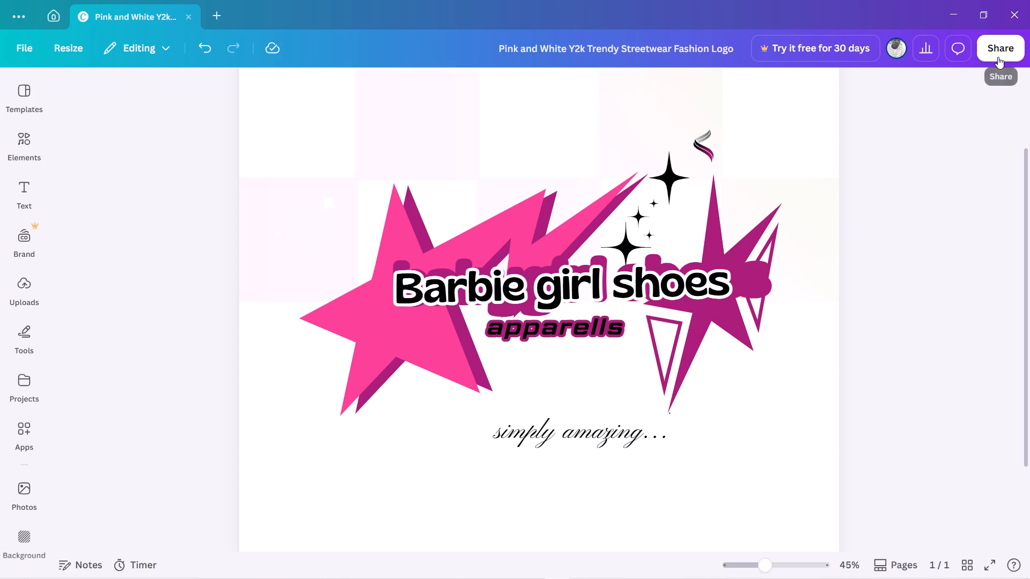
Download the logo as a high-quality PNG and save it in the Downloads folder under the suggested file name.
click(998, 57)
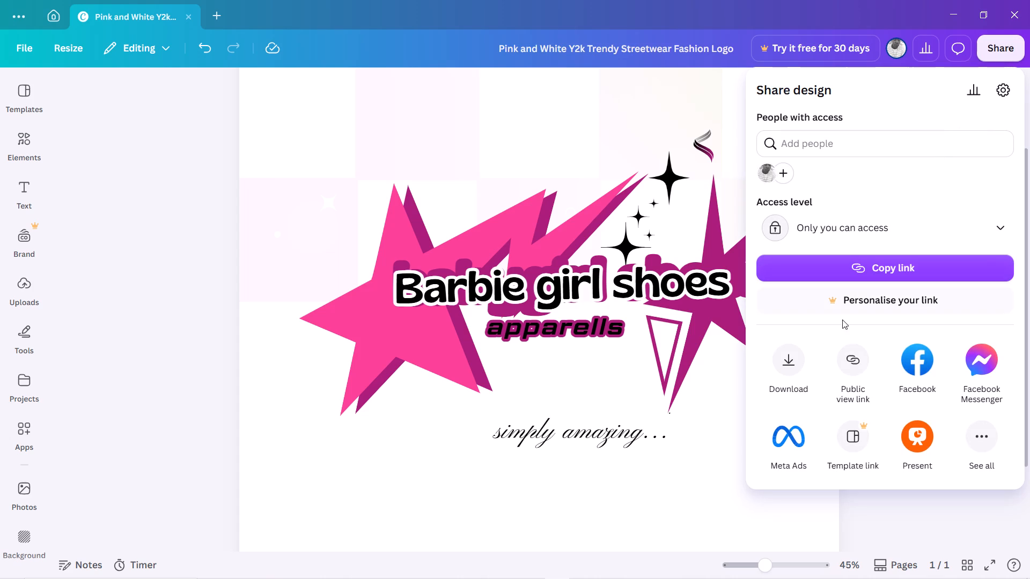
click(786, 360)
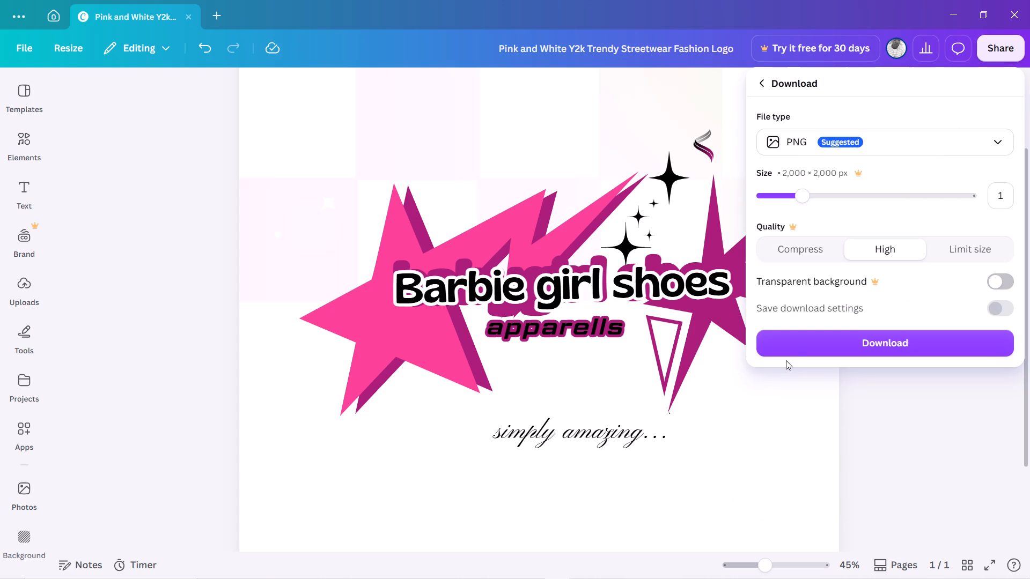
click(797, 346)
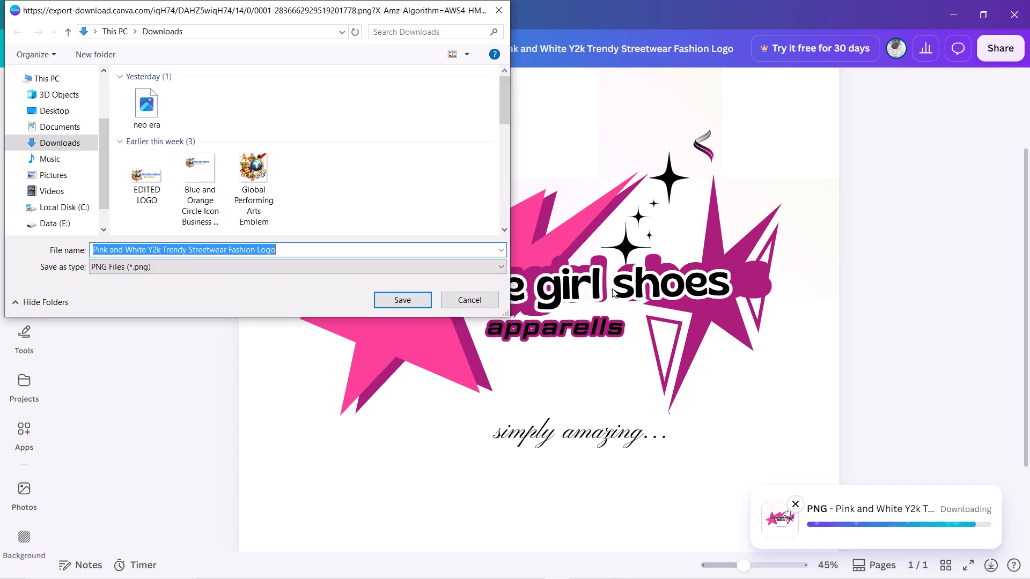
click(404, 296)
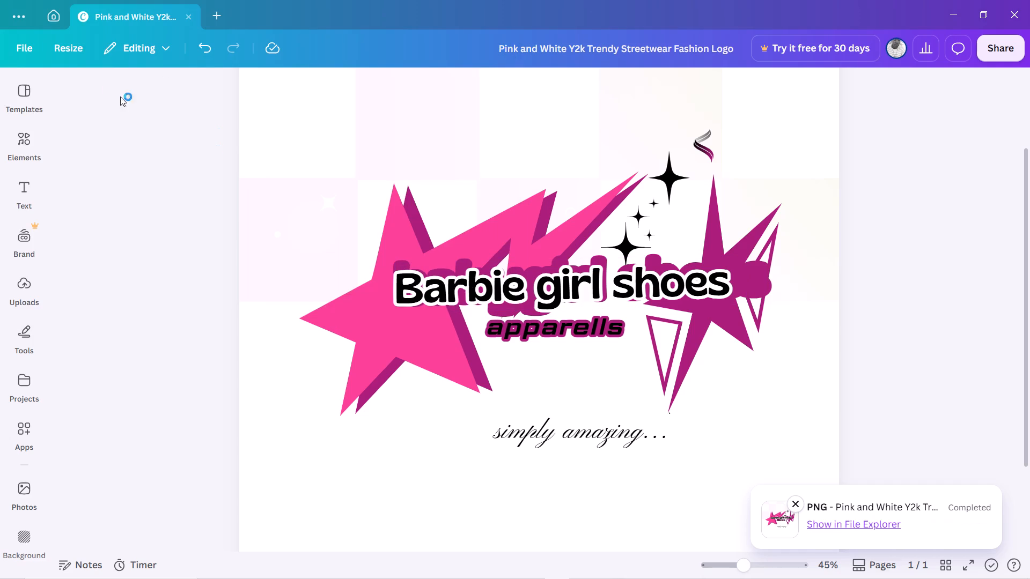
Return to the template library, reopen the original "Borcelle streetwear" logo template and browse the similar designs.
click(55, 17)
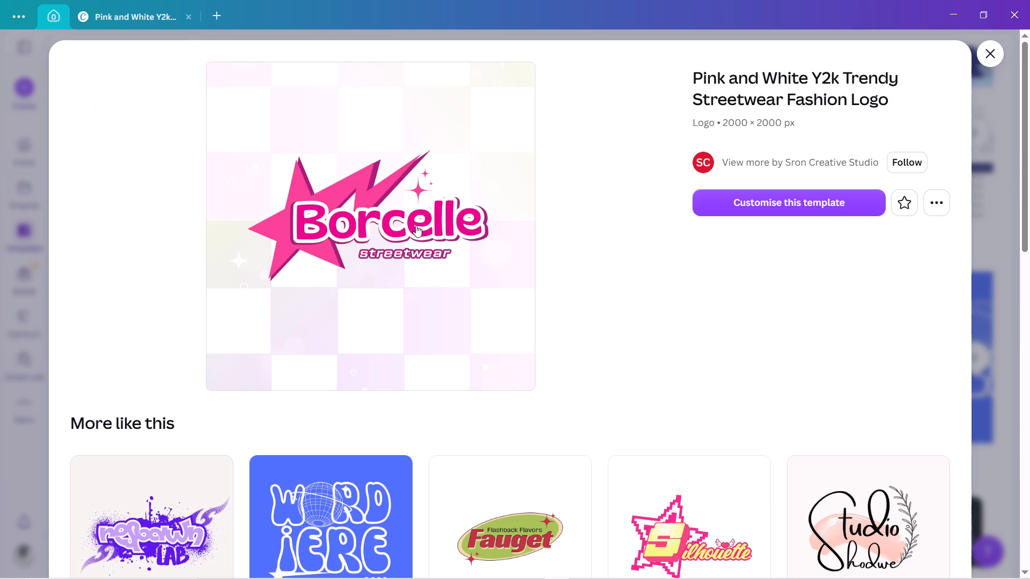
click(989, 58)
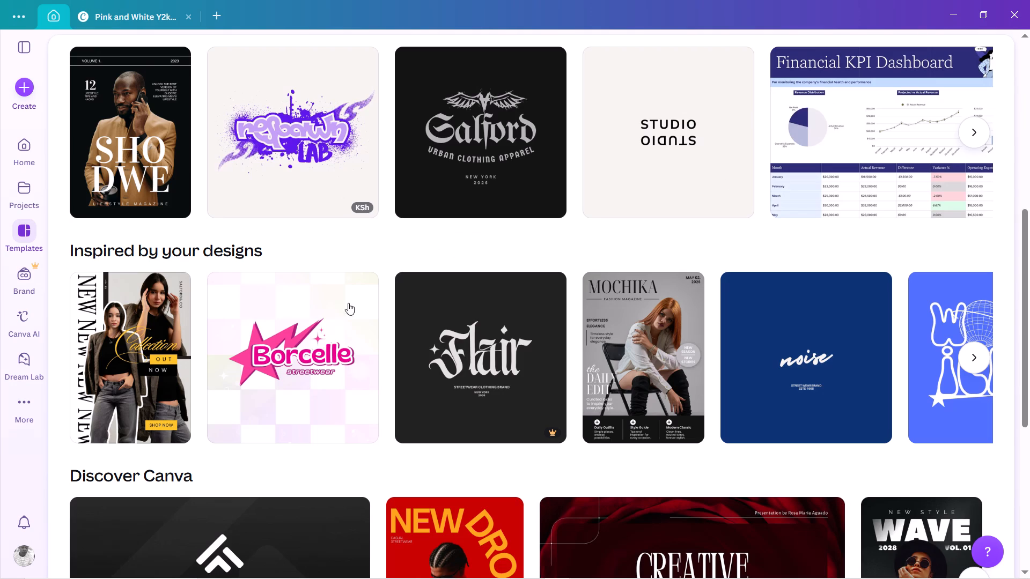
click(300, 343)
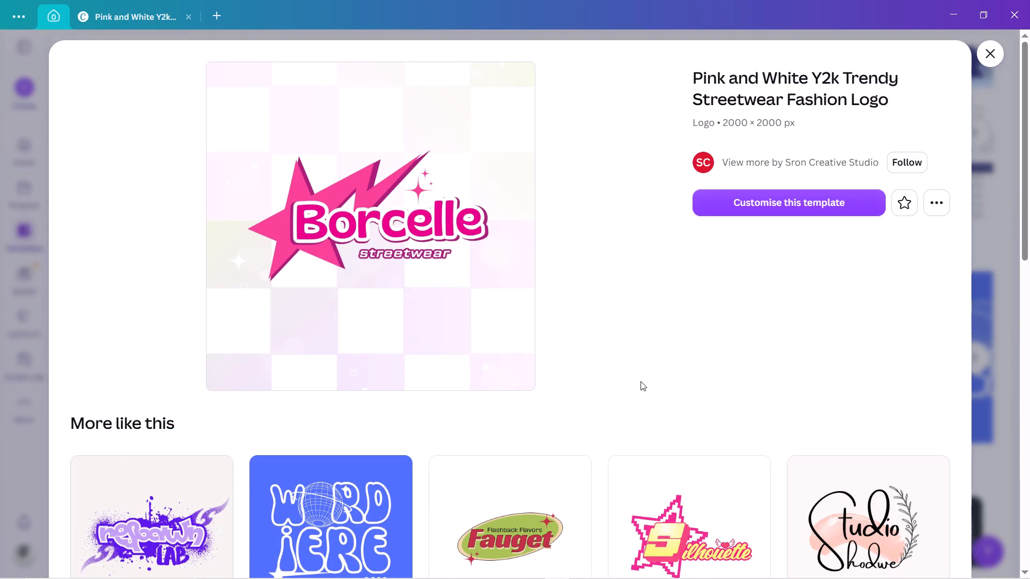
scroll(638, 382, down, 1)
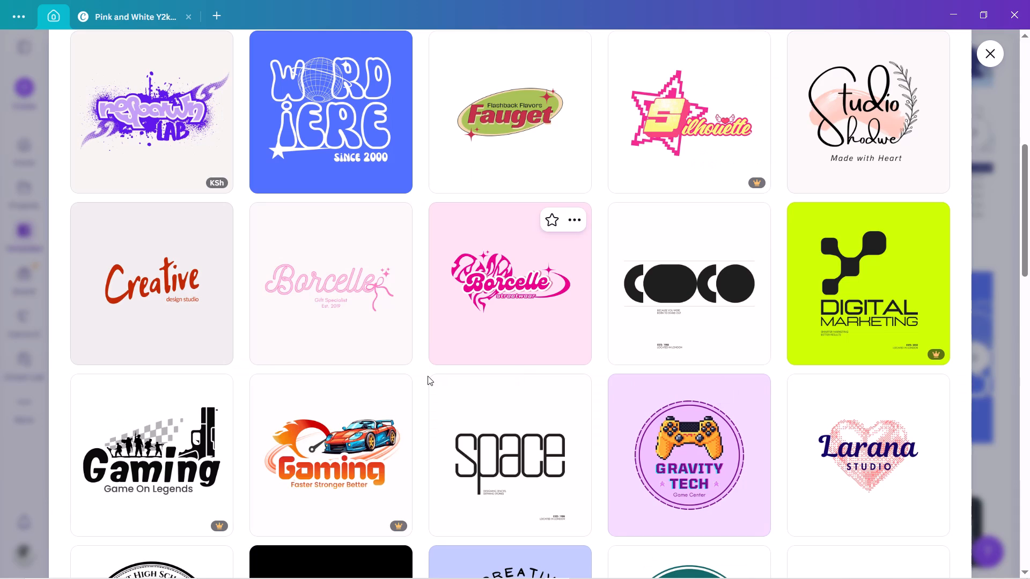